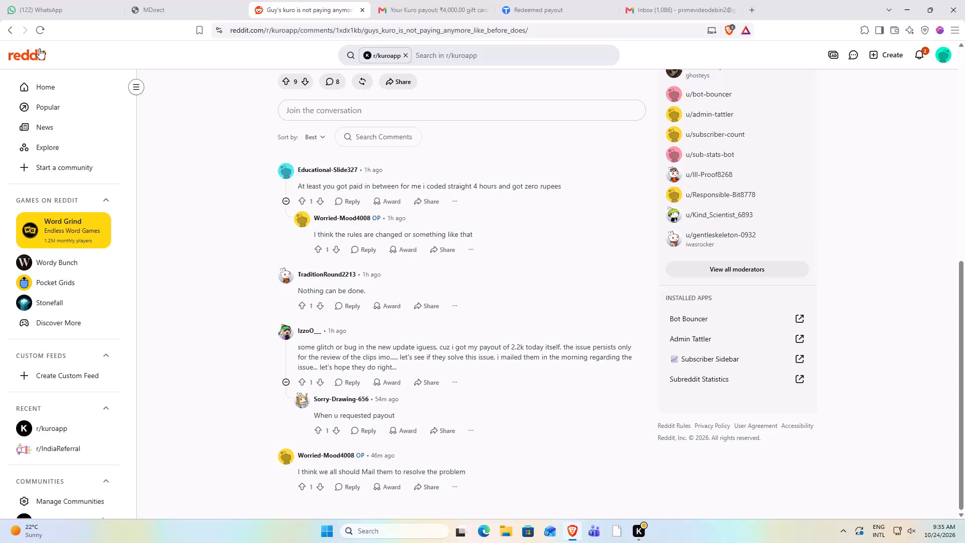
Browse the r/kuroapp community feed, including the "Help" post about earning on Kuro after the update.
click(15, 27)
scroll(444, 259, down, 7)
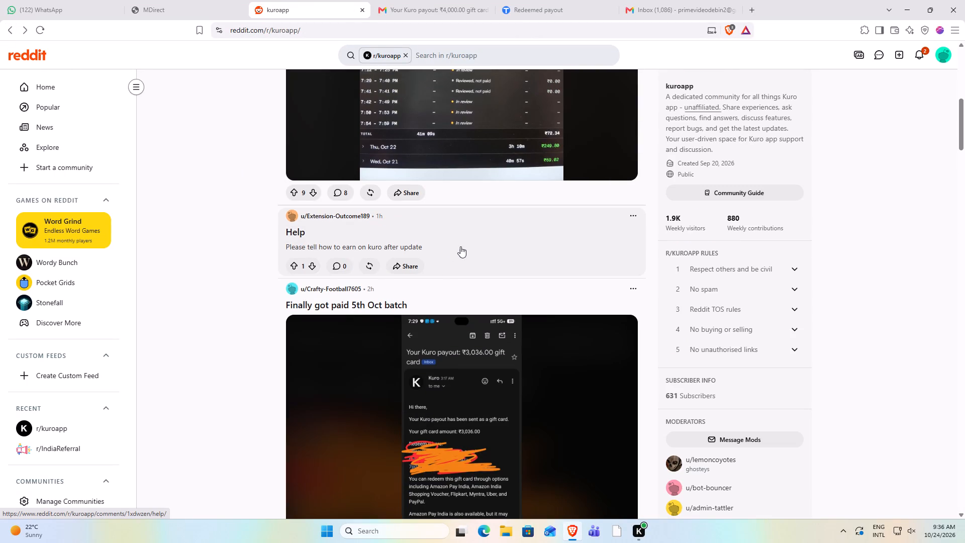
click(463, 240)
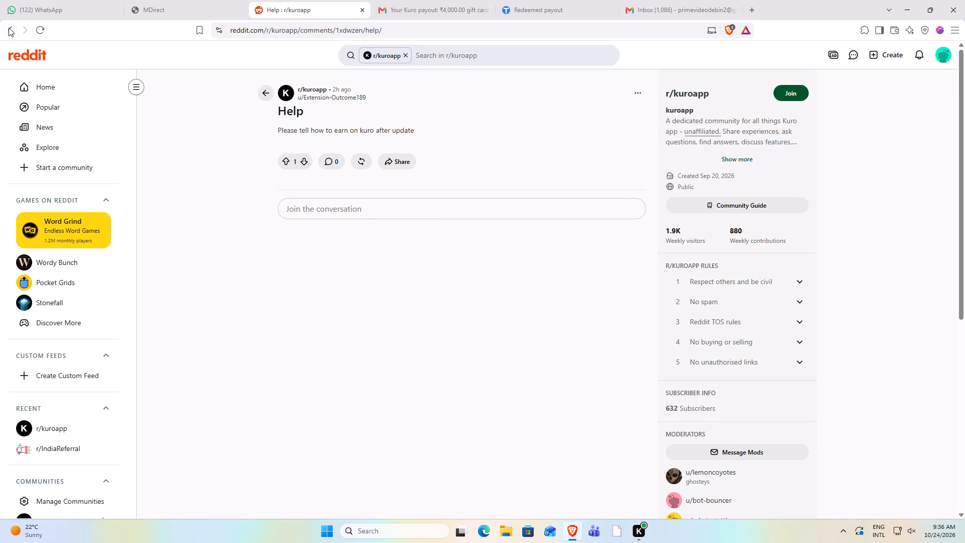
click(8, 28)
scroll(397, 187, down, 6)
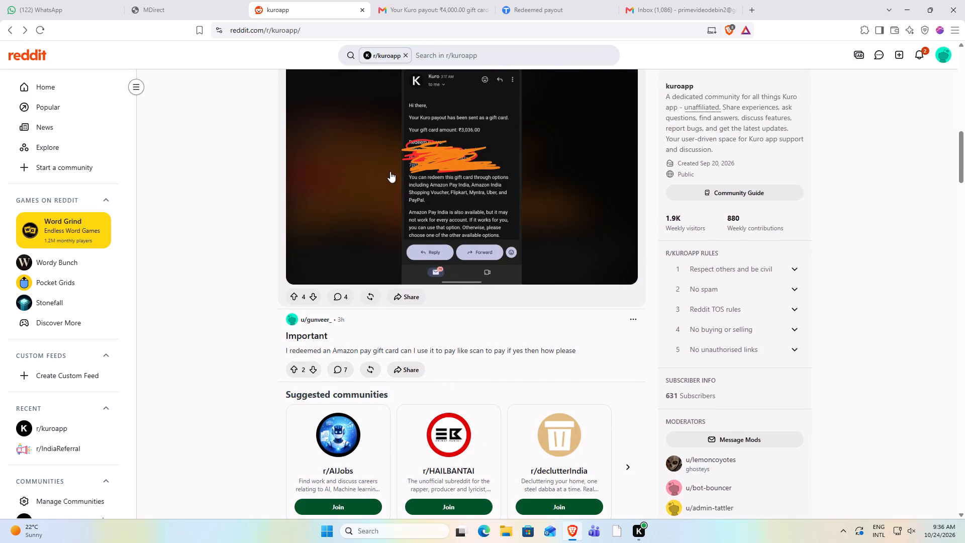
scroll(386, 167, down, 8)
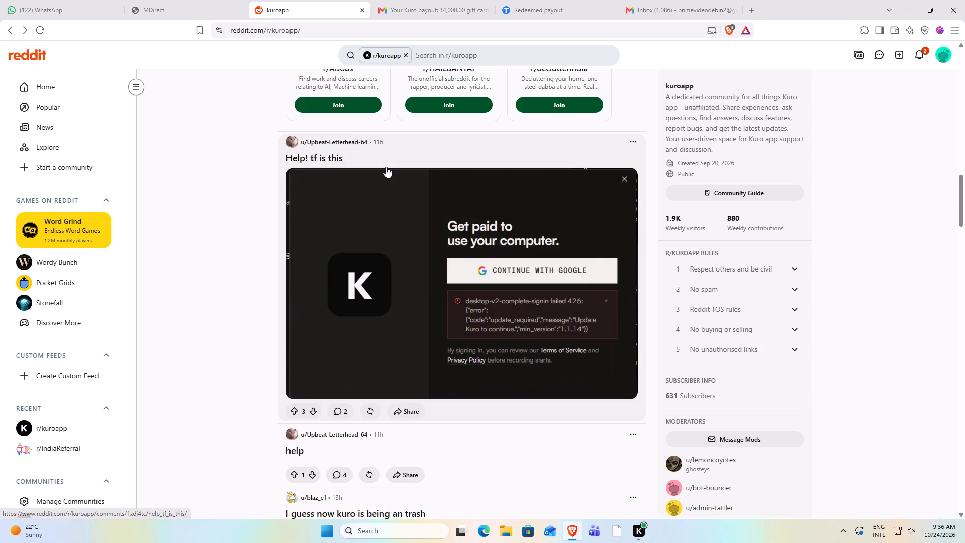
scroll(386, 167, down, 5)
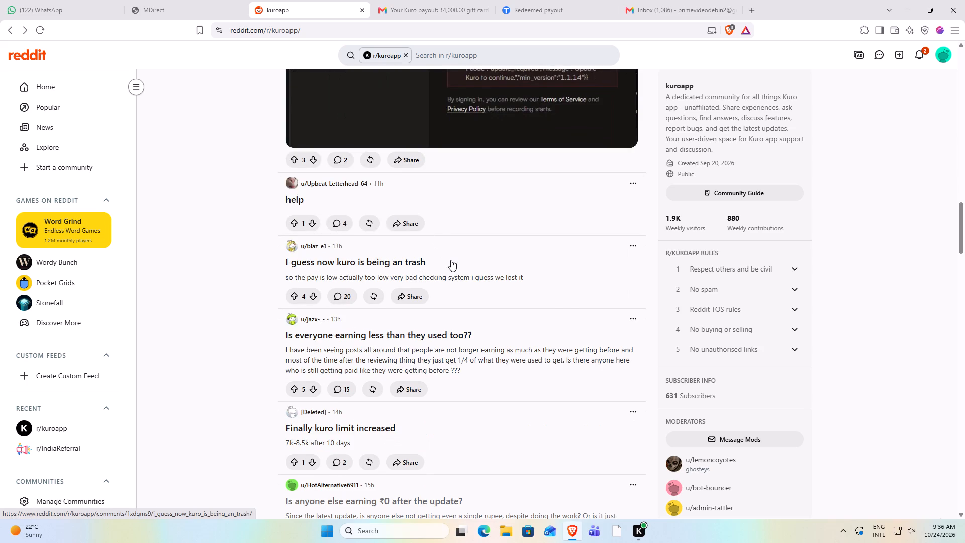
Read the post "I guess now kuro is being an trash" and its comment thread, including the collapsed replies under the deepest comment.
click(452, 257)
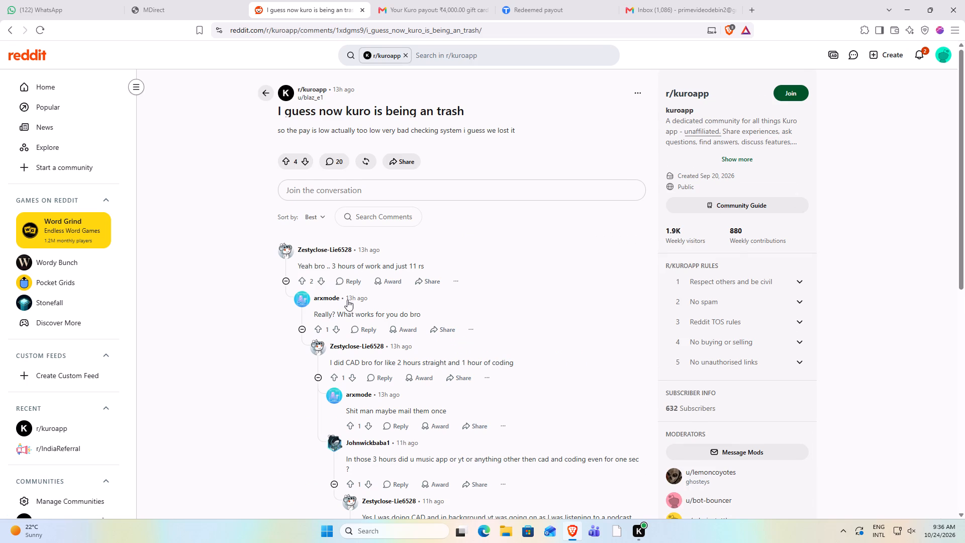
scroll(354, 306, down, 2)
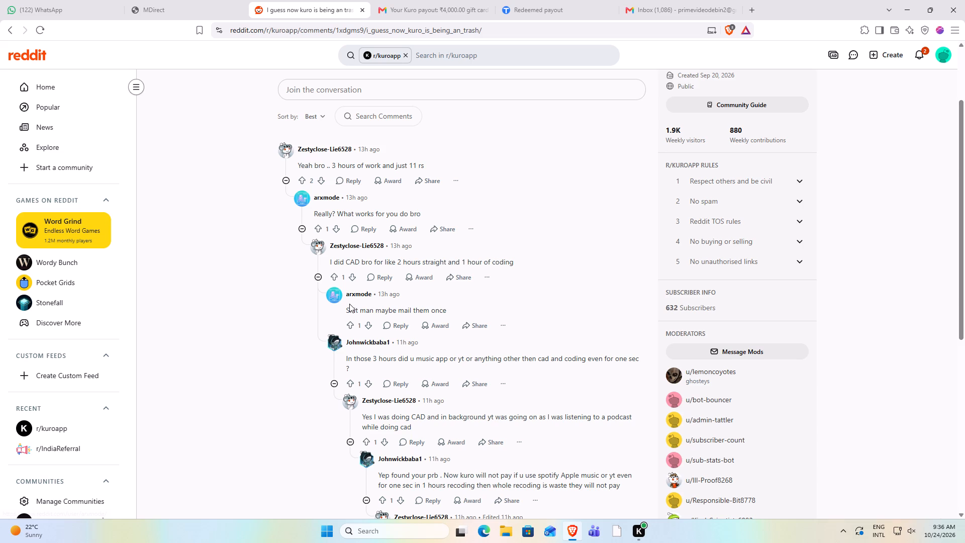
scroll(349, 304, down, 2)
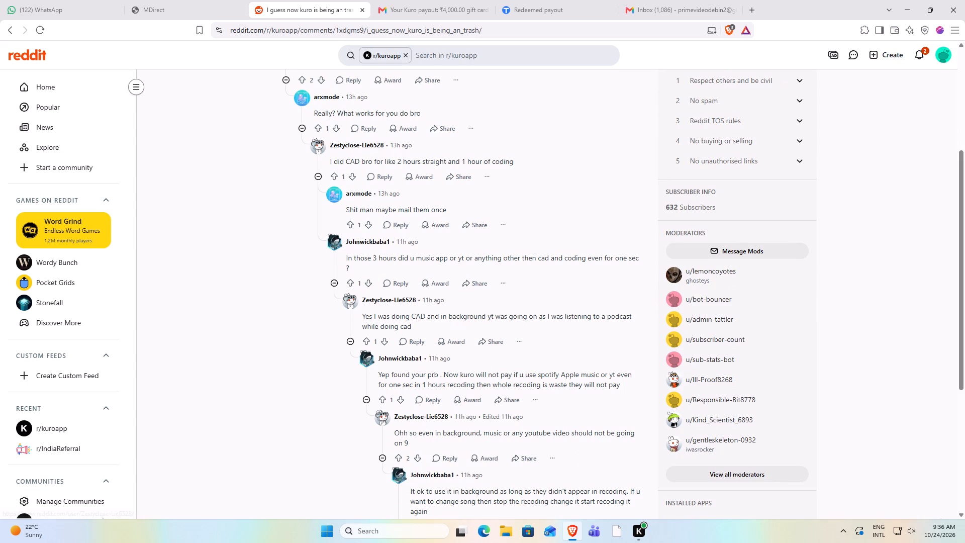
scroll(445, 316, down, 2)
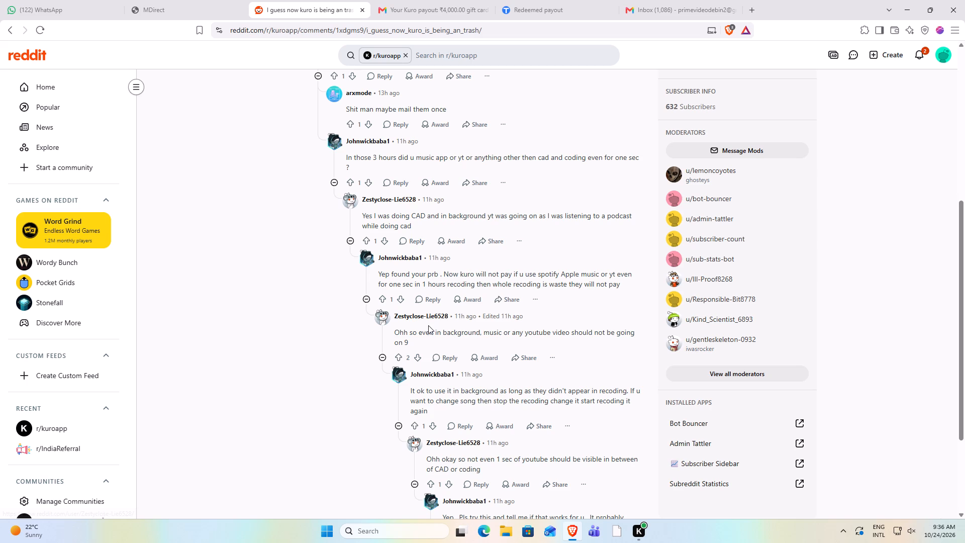
scroll(428, 325, down, 4)
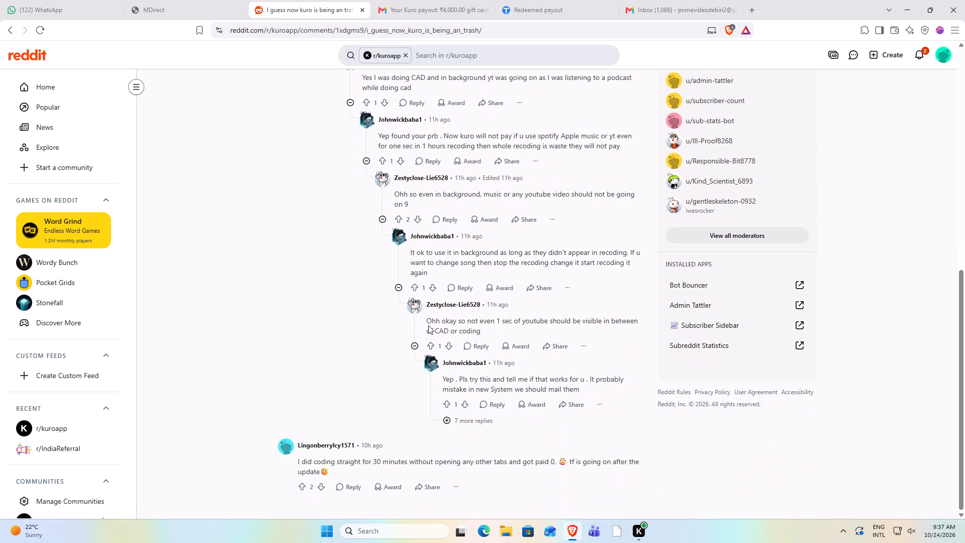
click(474, 423)
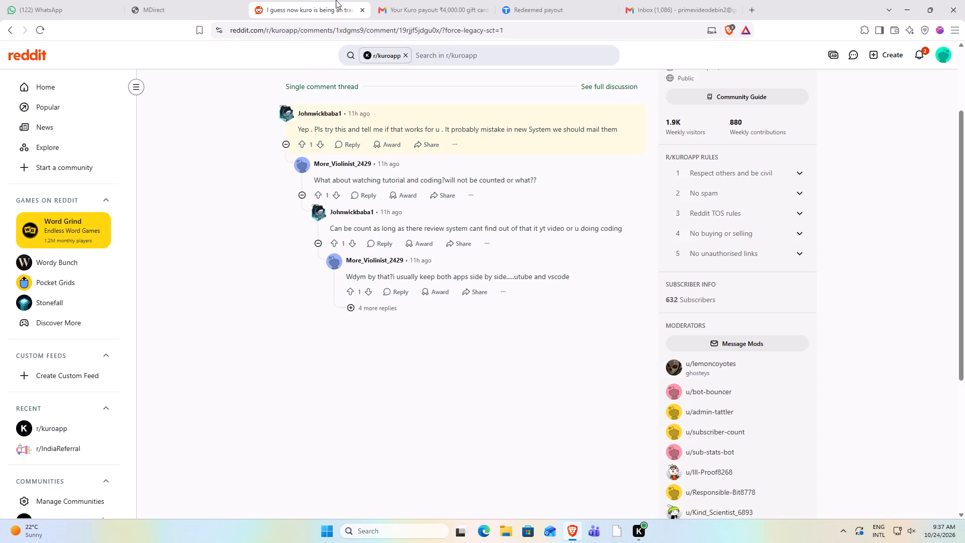
Switch to the MDirect portal, allow its device access request, and check the Cancelled, In Transit and In Picking orders.
click(177, 0)
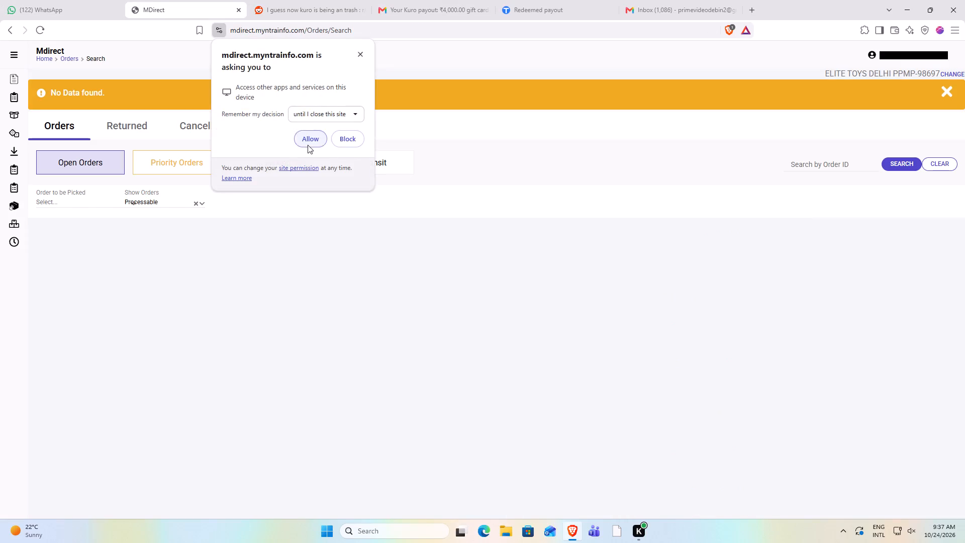
click(308, 144)
click(215, 128)
click(307, 168)
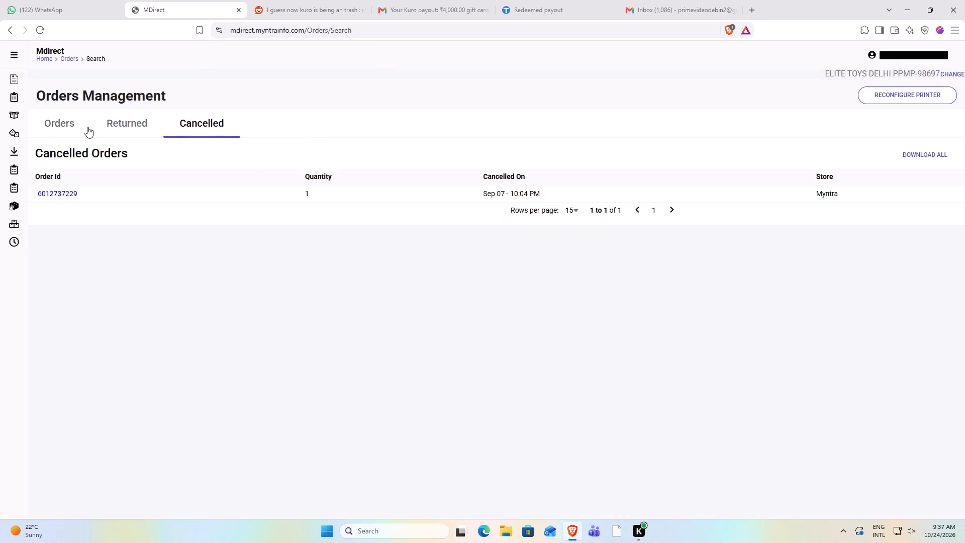
click(86, 126)
click(353, 169)
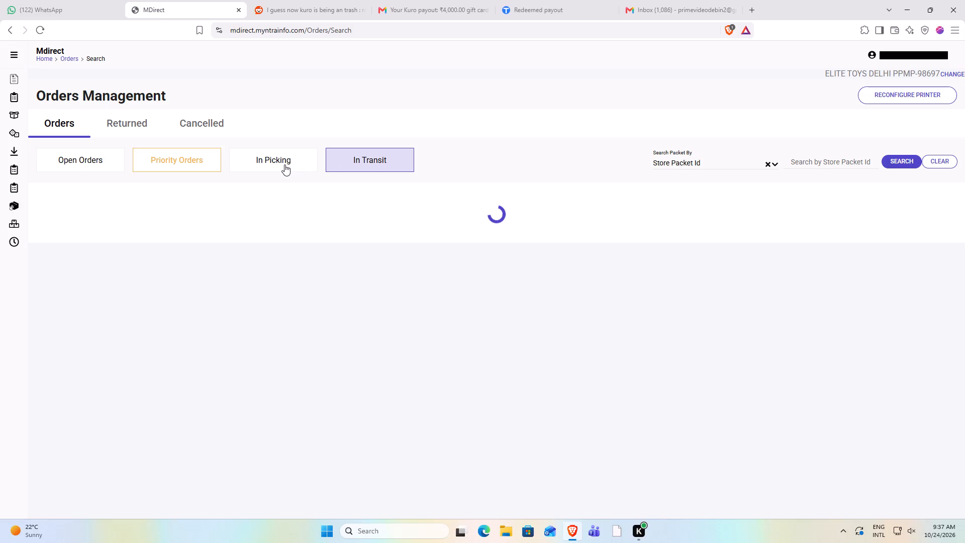
click(284, 164)
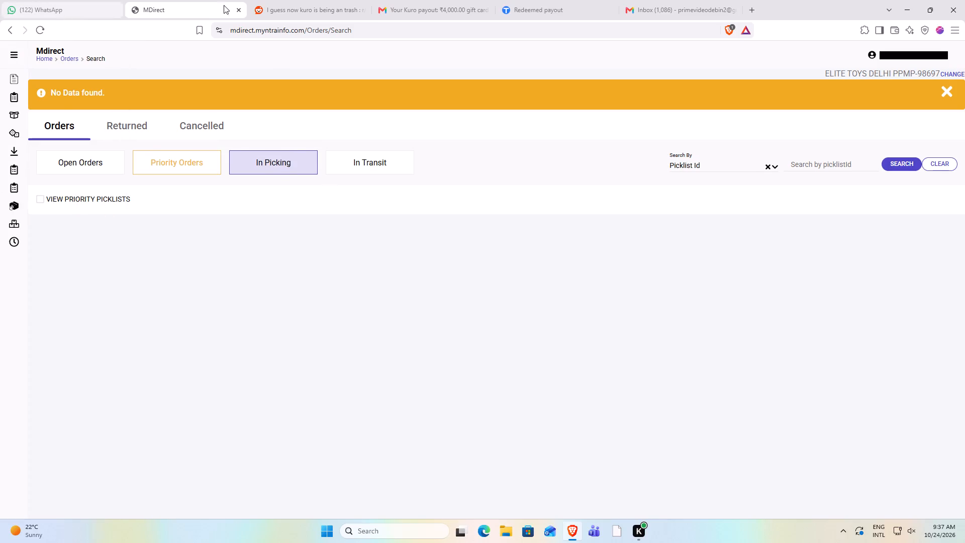
Replace the Reddit page with the Vcom seller dashboard by searching the address suggestions for "vc".
click(289, 2)
click(394, 24)
key(v)
key(c)
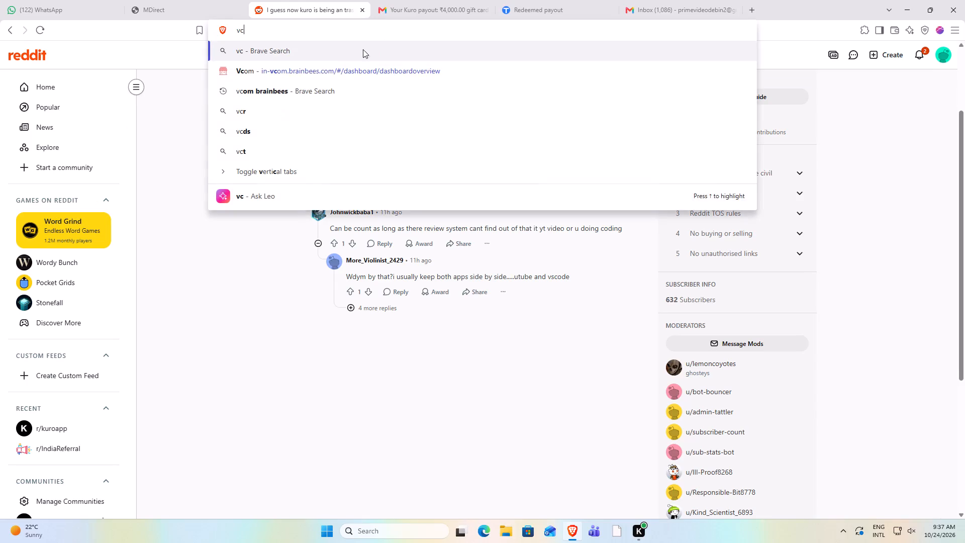
click(340, 72)
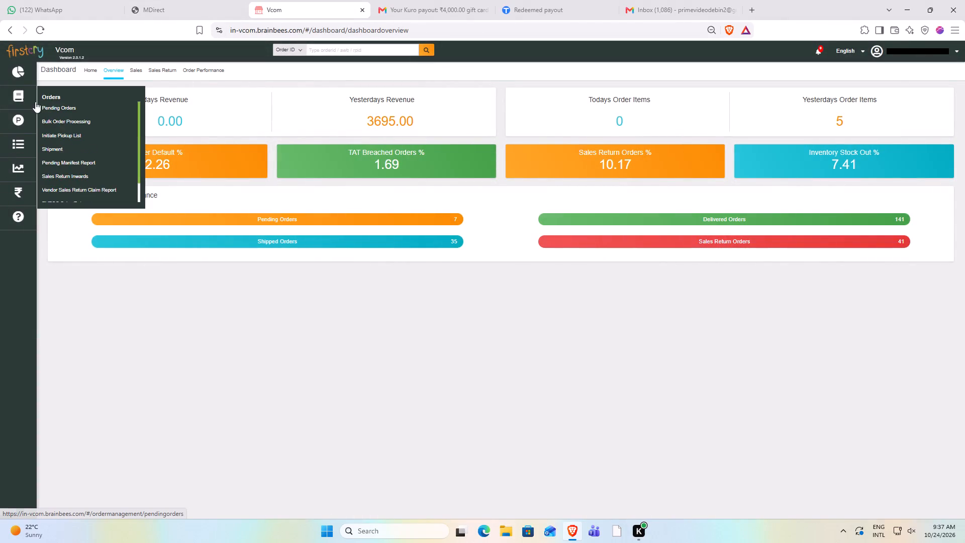
Check Vcom's Shipment page and the Initiate Pickup List for orders, dismissing the notice.
click(62, 151)
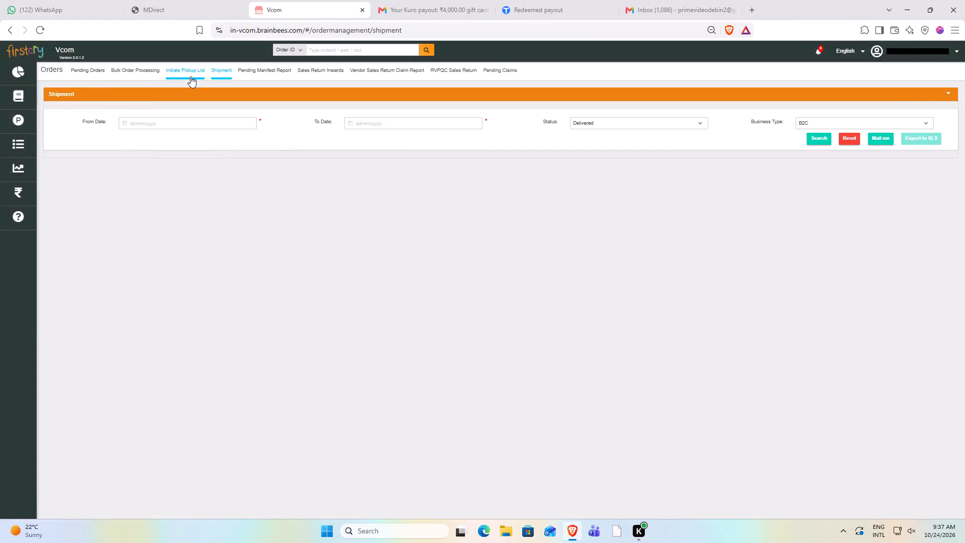
click(190, 76)
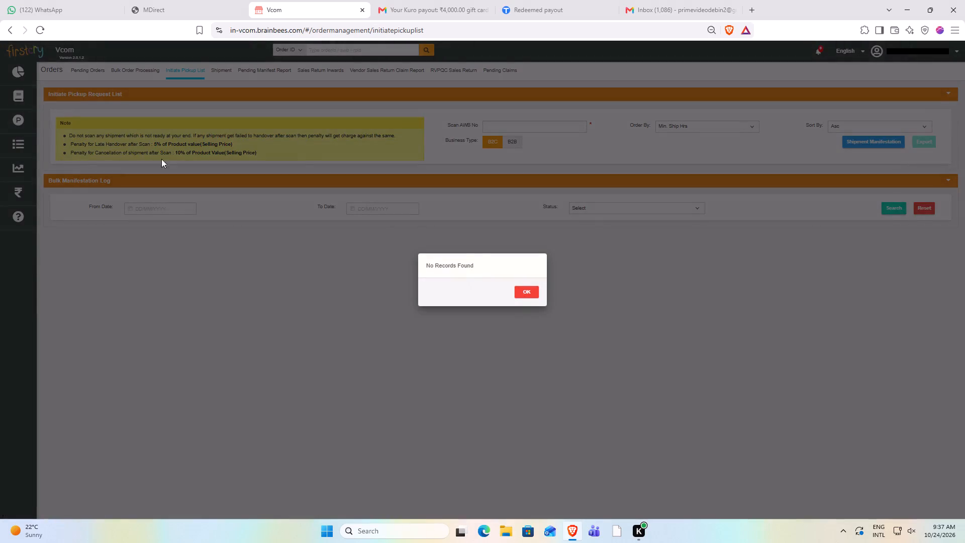
click(520, 291)
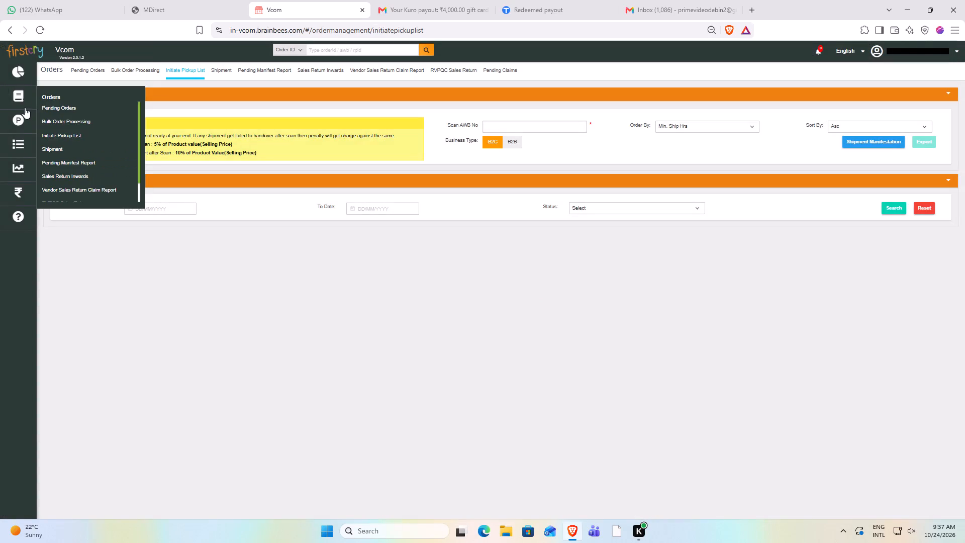
Open Vcom's Live Product List and look through the listed products and their stock.
click(75, 117)
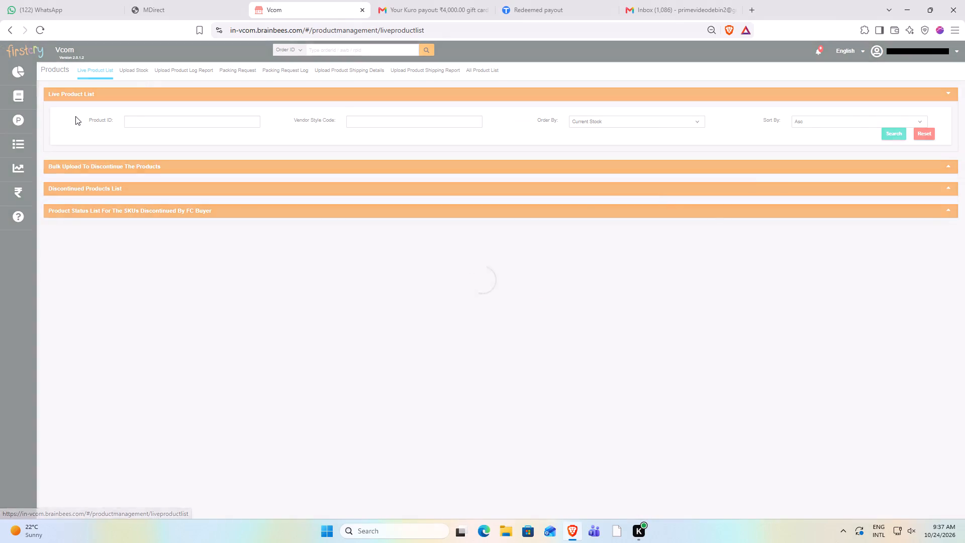
scroll(175, 297, down, 8)
scroll(178, 293, up, 10)
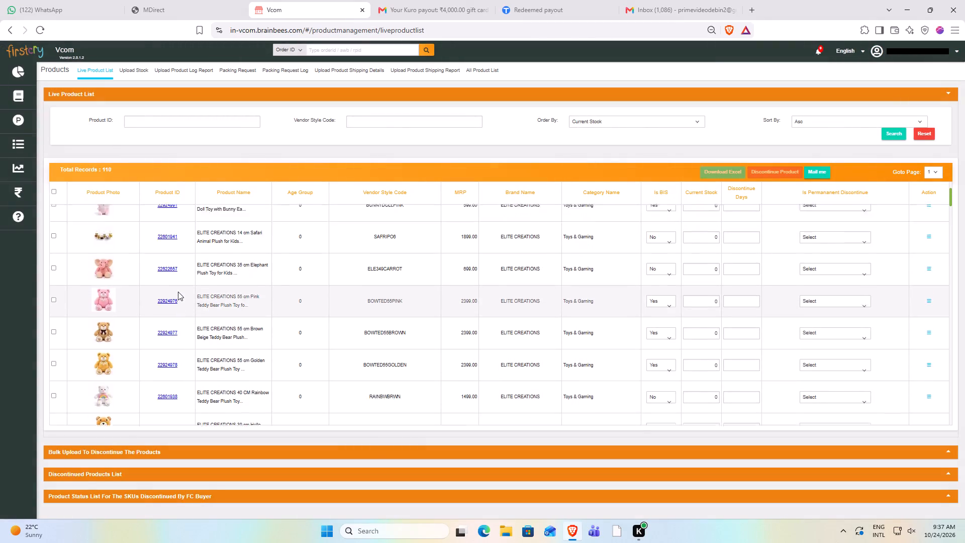
scroll(178, 292, up, 2)
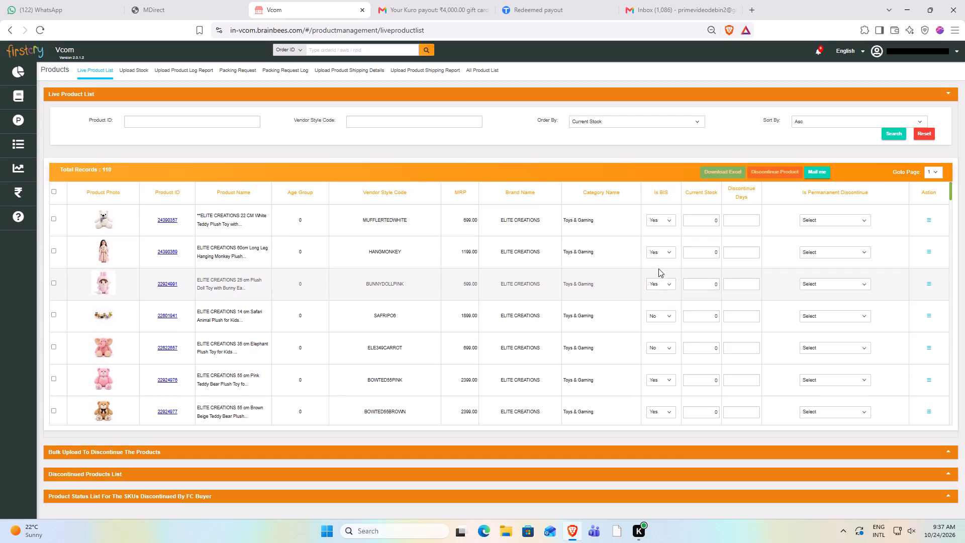
scroll(218, 275, down, 12)
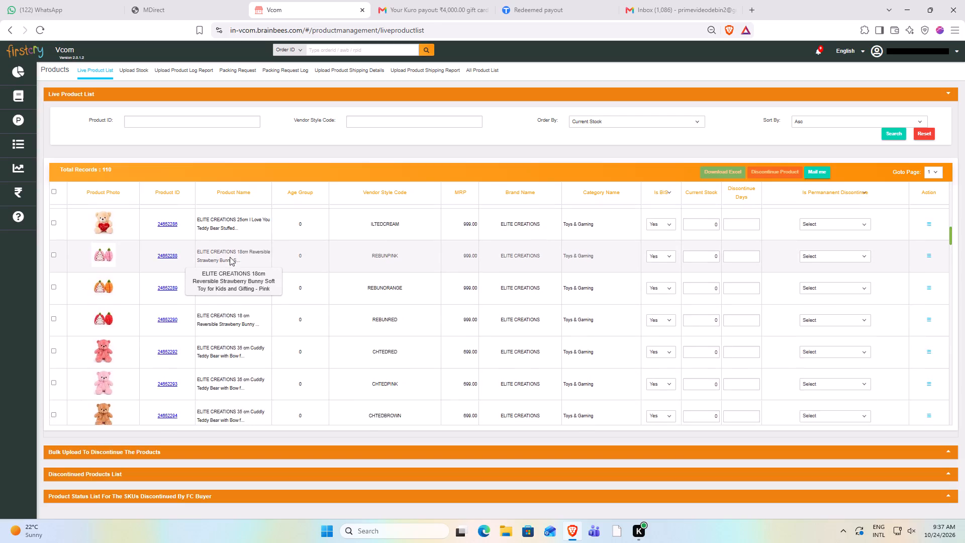
Set the current stock of the Long Leg Hanging Monkey Plush (HANGMONKEY) to 1000 and submit that product's row for updating.
scroll(230, 257, up, 5)
scroll(230, 257, up, 16)
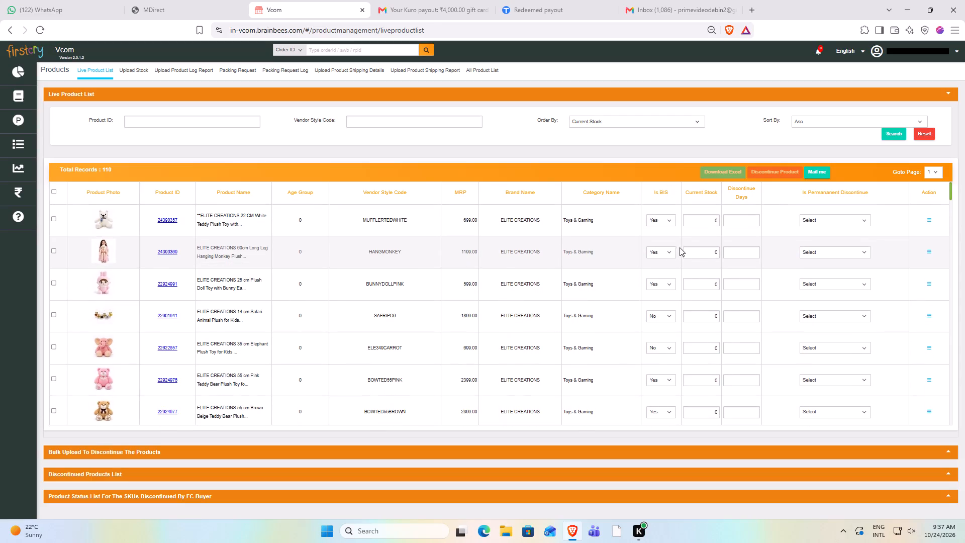
double_click(694, 251)
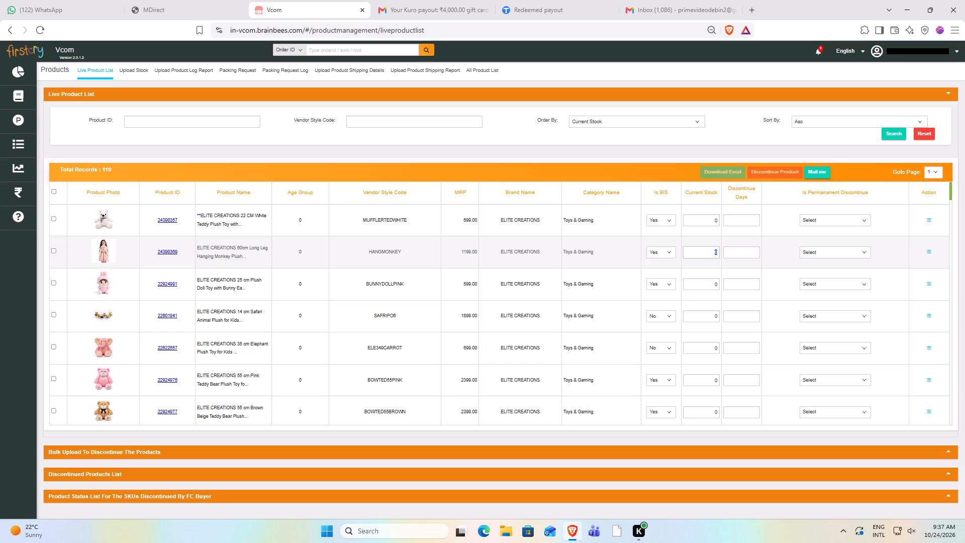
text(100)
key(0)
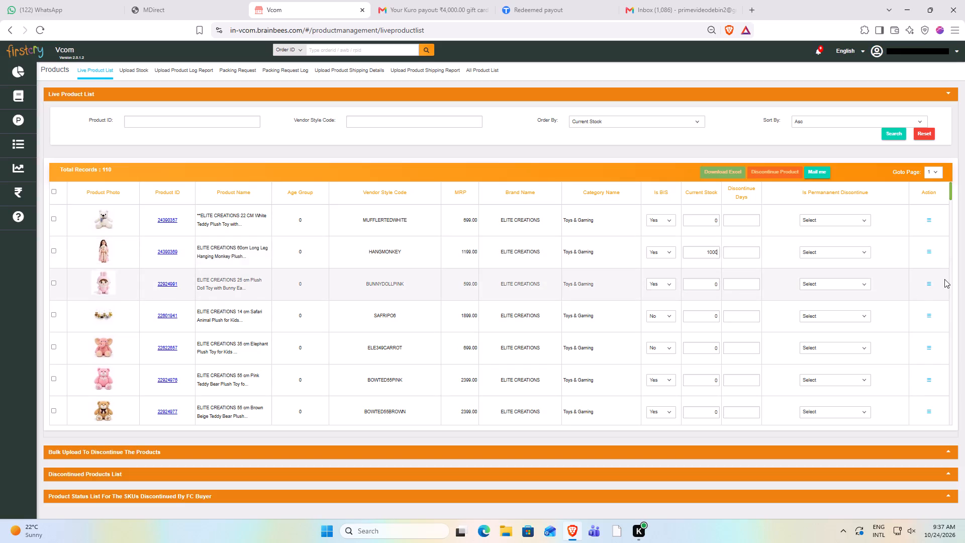
click(933, 262)
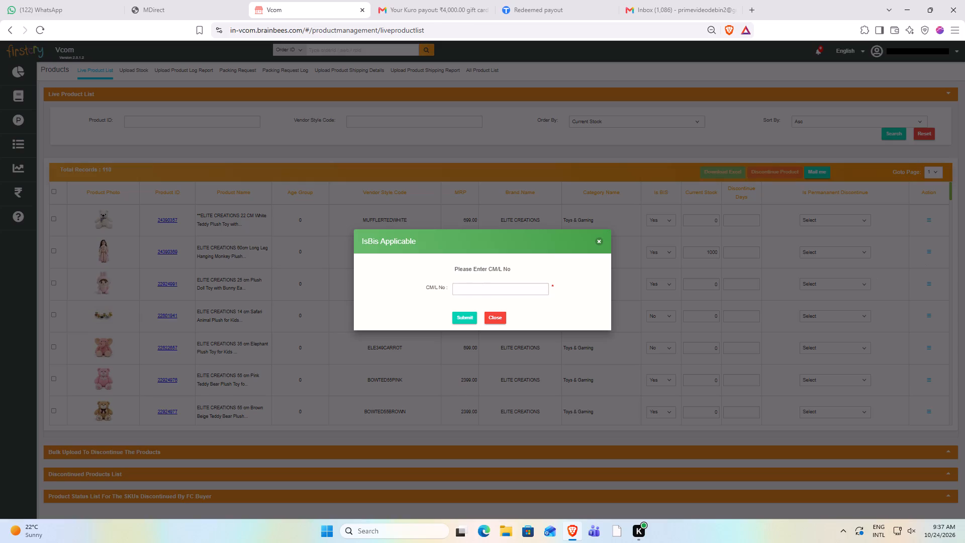
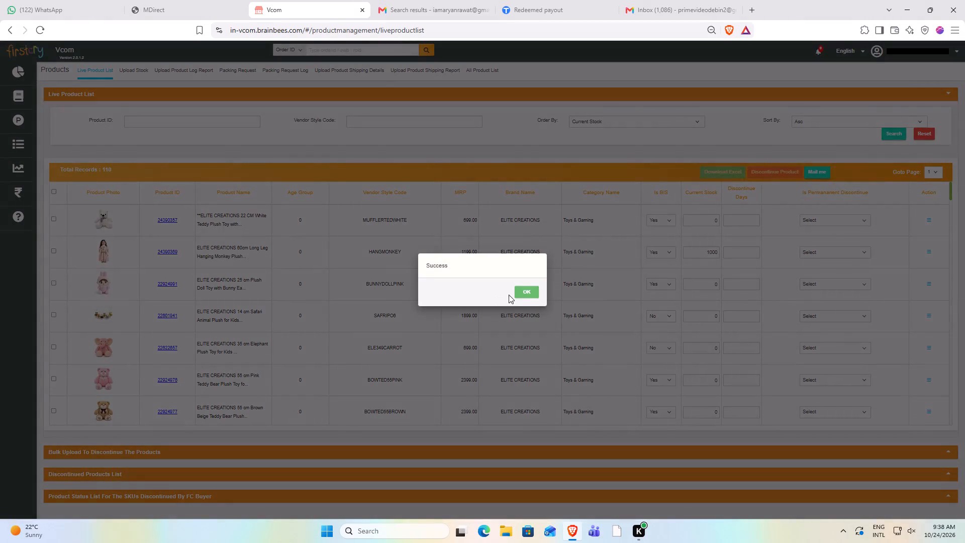
Acknowledge the completed stock update for the HANGMONKEY product.
click(522, 295)
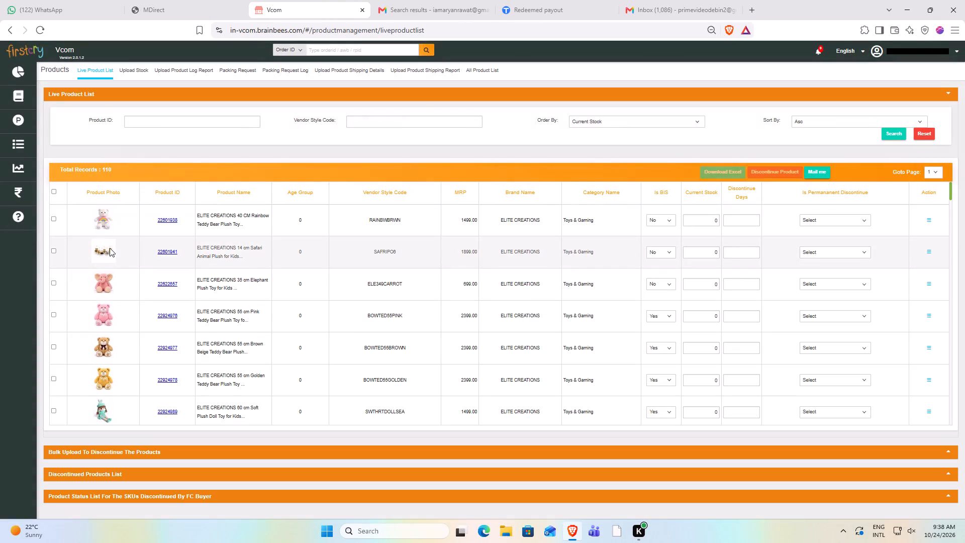
Update the current stock of the SIMPLELEPHANT plush toy to 1000, submitting the copied CM/L number for its BIS requirement.
scroll(111, 253, up, 2)
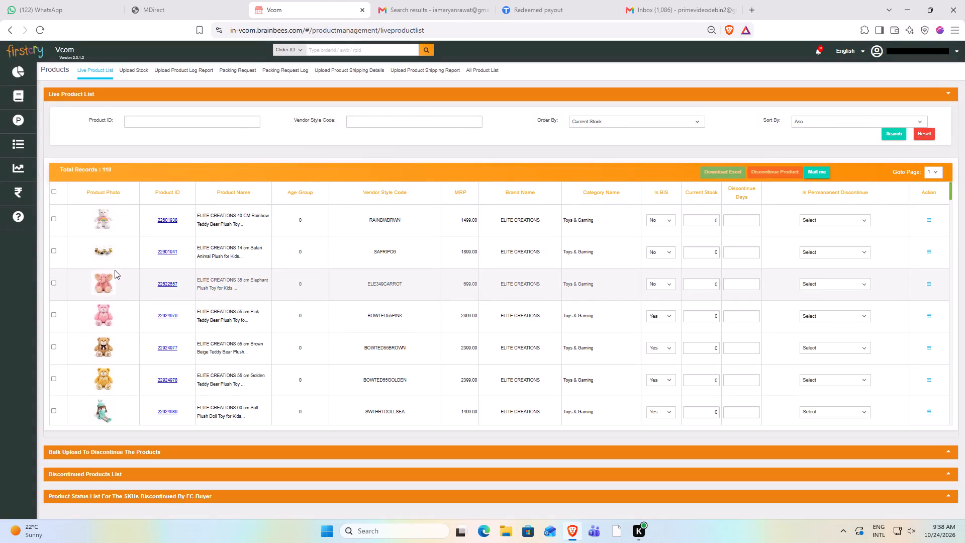
scroll(116, 276, down, 3)
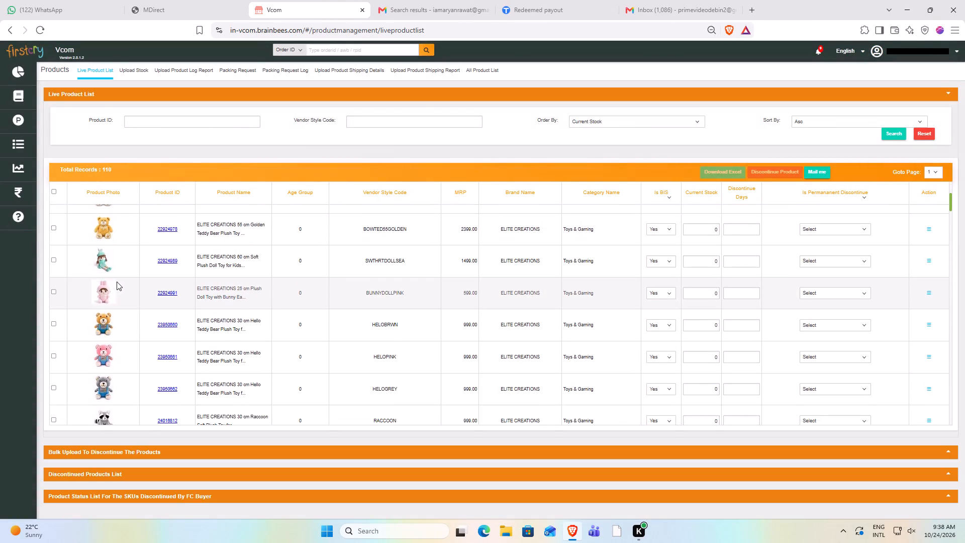
scroll(124, 328, down, 4)
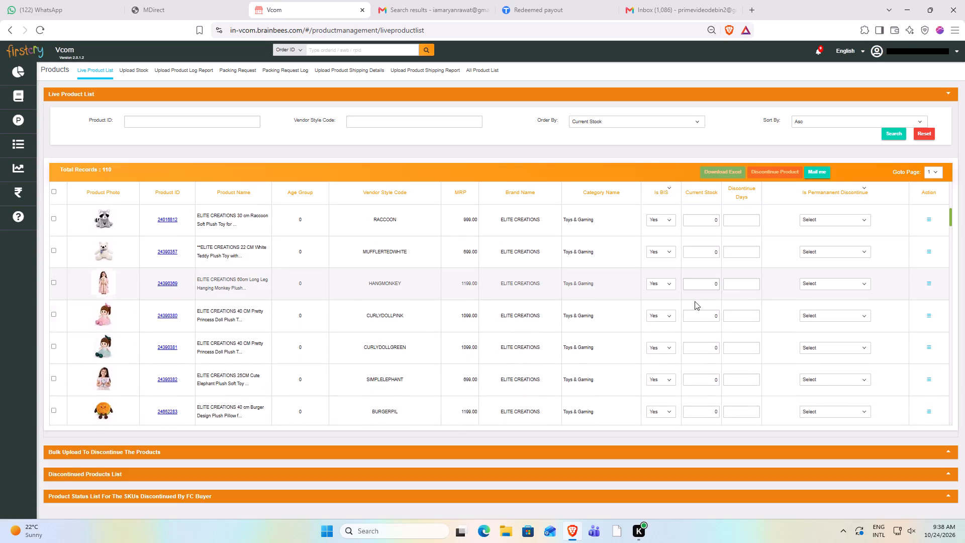
scroll(196, 348, down, 1)
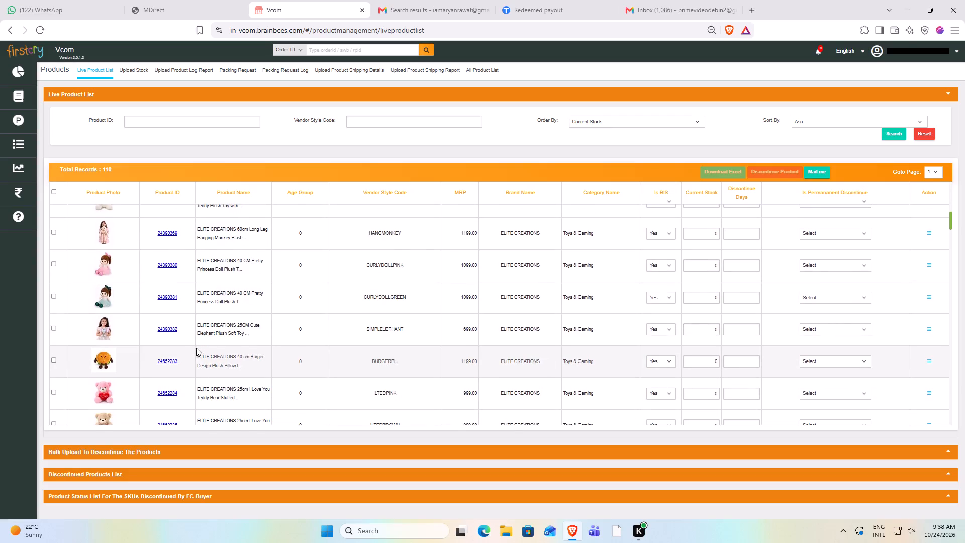
click(706, 327)
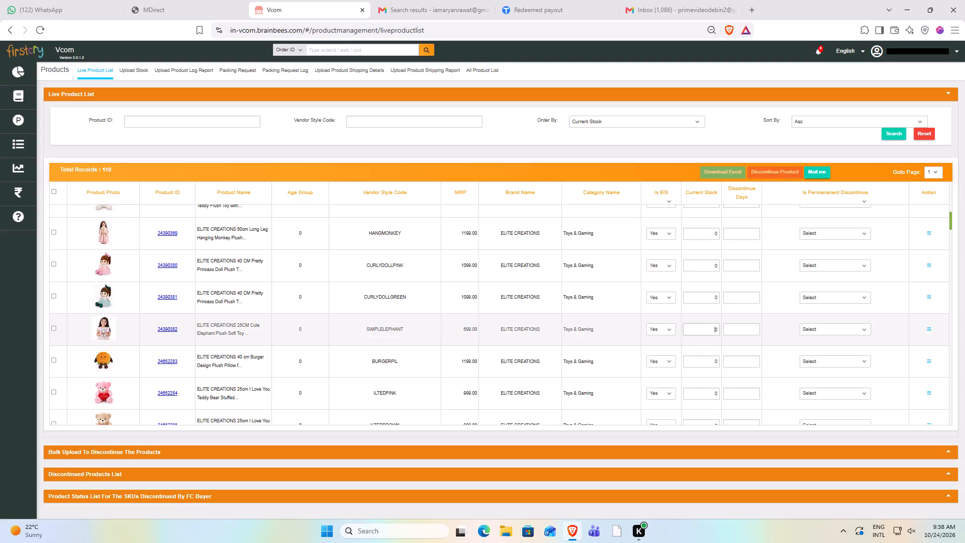
text(100)
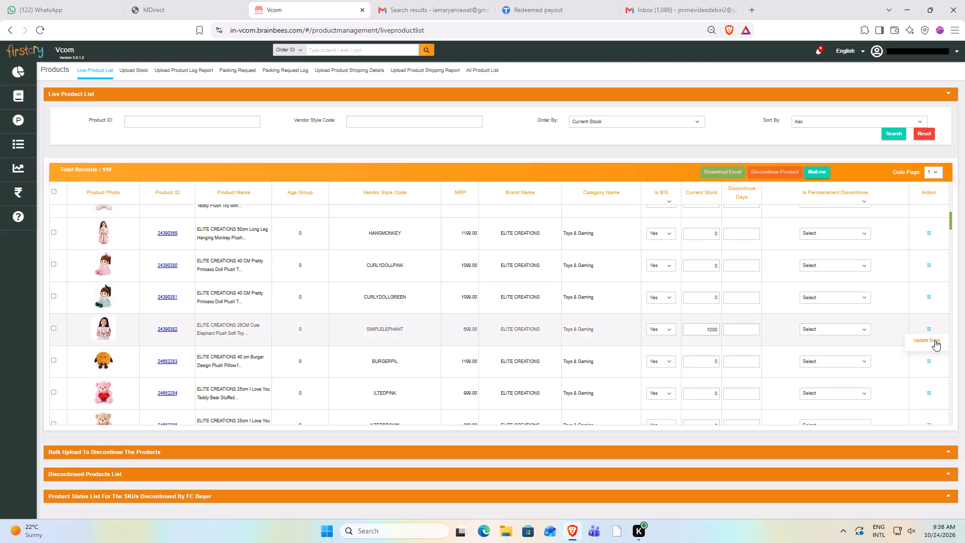
click(935, 340)
click(533, 293)
key(ctrl+v)
click(460, 318)
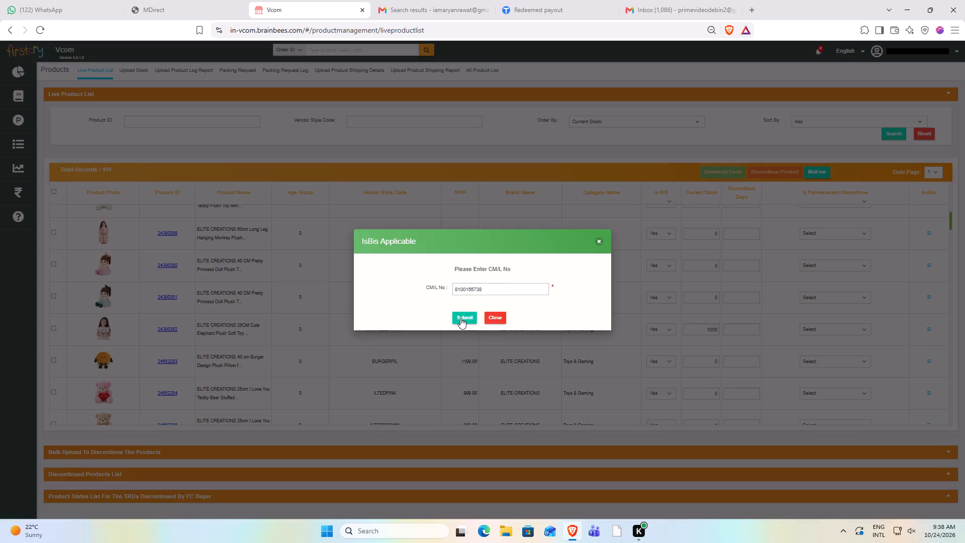
click(532, 296)
click(520, 294)
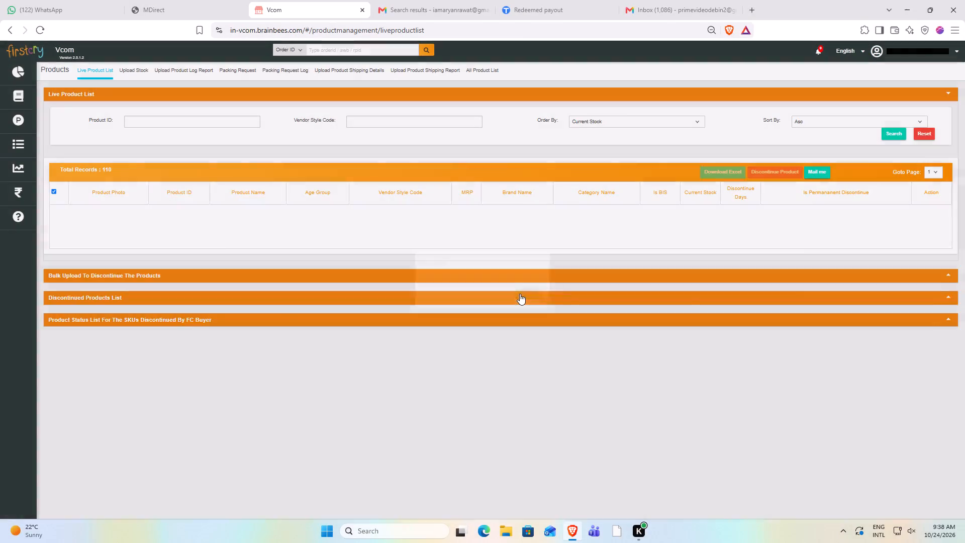
Update the current stock of the BURGERPIL plush pillow to 1000, submitting it with the copied CM/L number.
scroll(228, 321, down, 10)
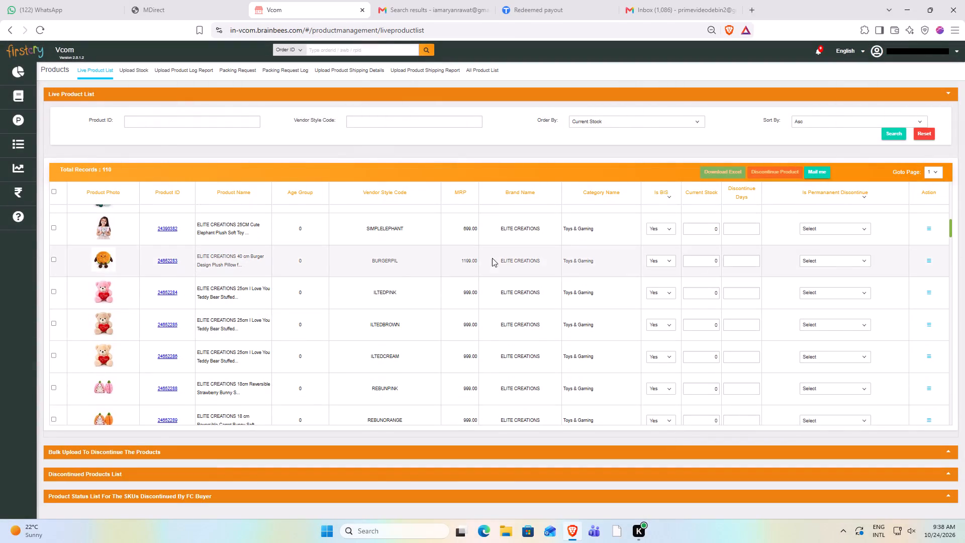
click(693, 265)
key(1)
text(00)
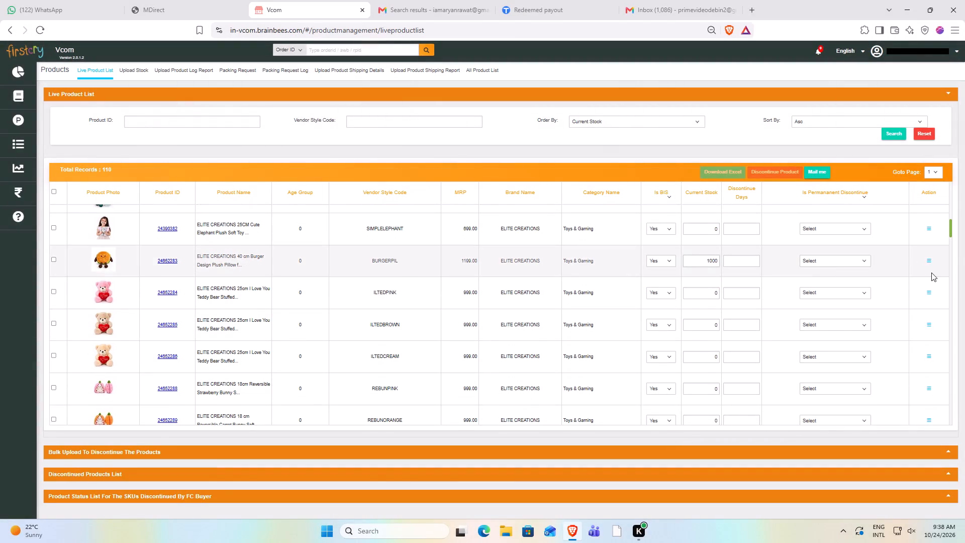
click(934, 274)
click(537, 290)
key(ctrl+v)
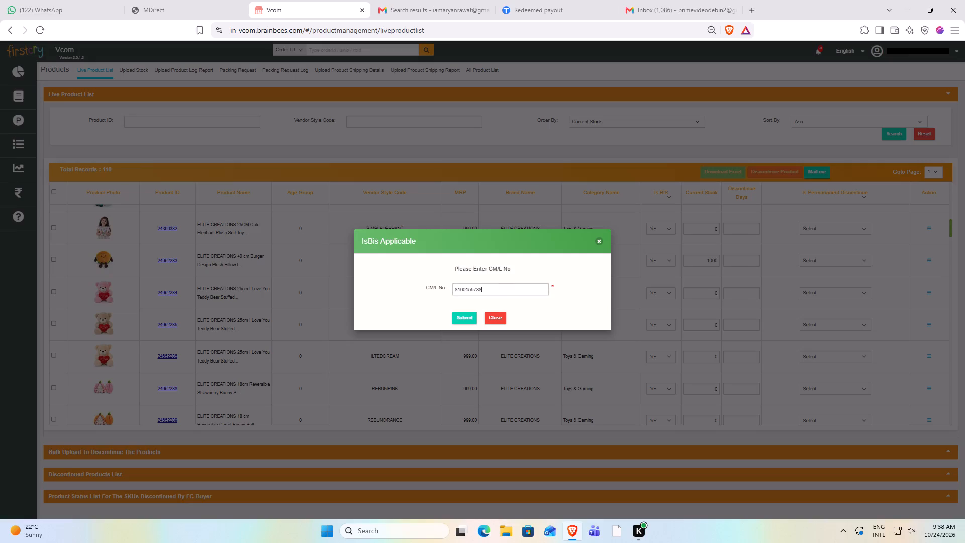
click(465, 316)
click(530, 293)
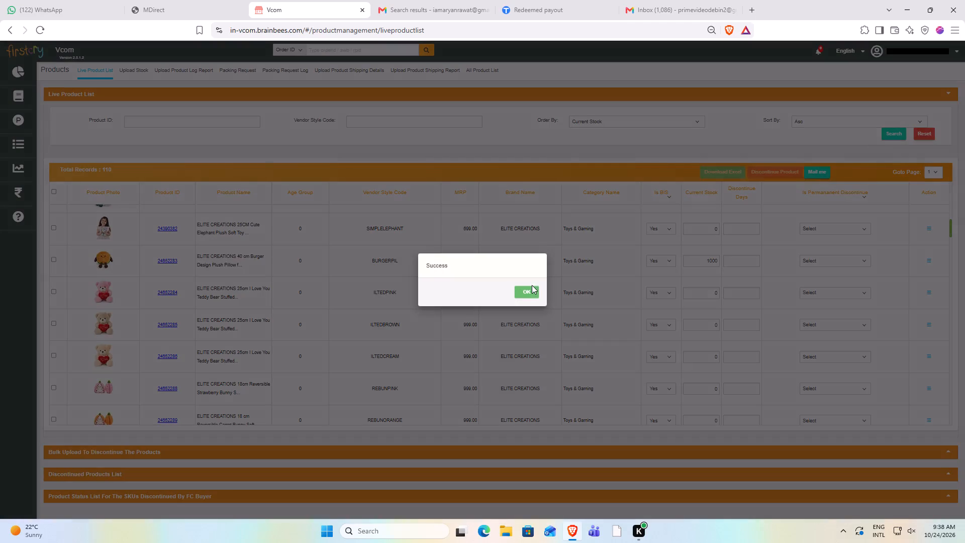
click(530, 290)
Update the current stock of the ILTEDPINK teddy bear to 1000, submitting it with the copied CM/L number.
scroll(529, 288, down, 5)
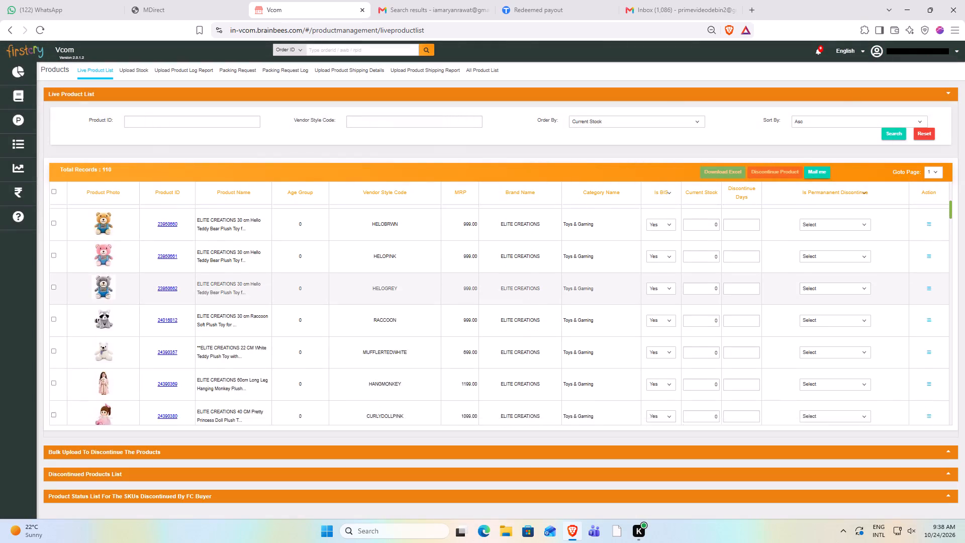
scroll(529, 288, down, 8)
scroll(529, 289, up, 3)
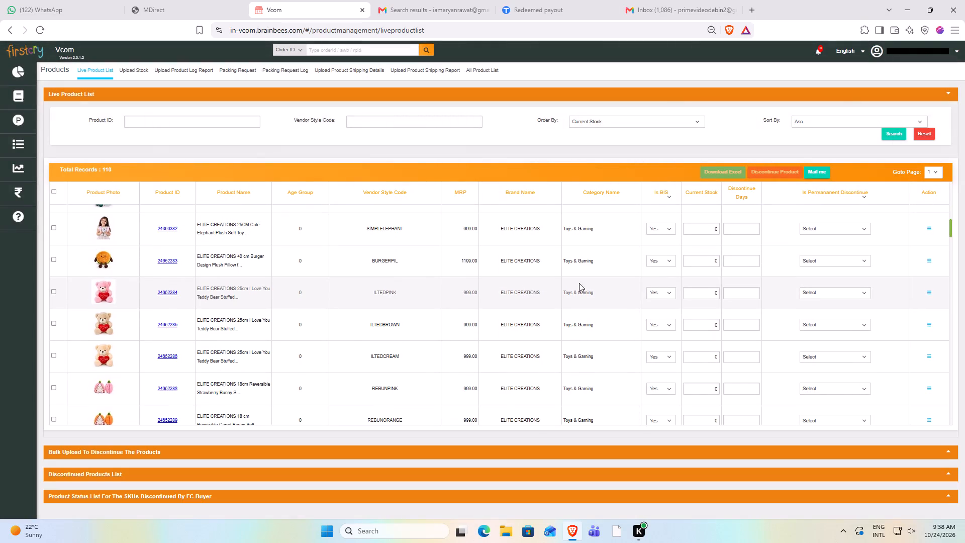
click(748, 293)
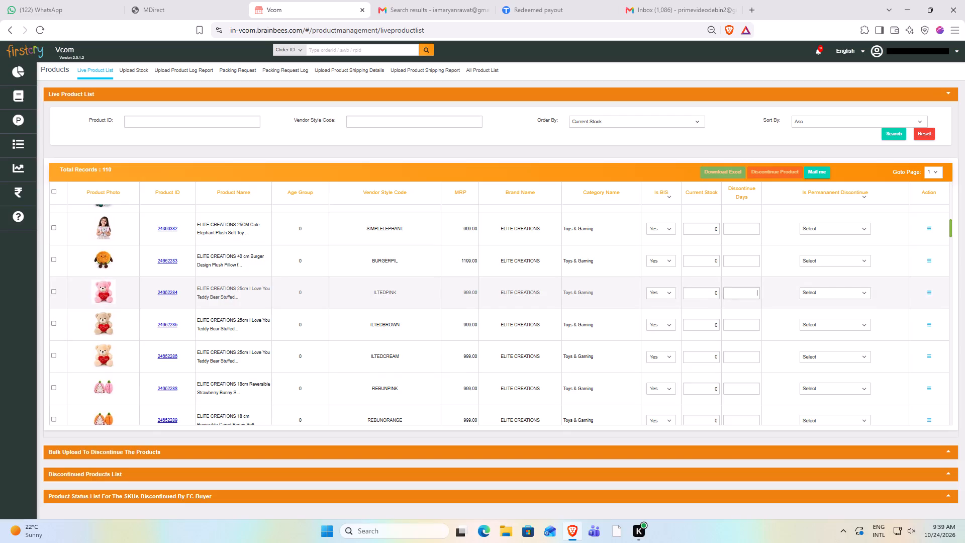
click(691, 295)
text(100)
click(928, 302)
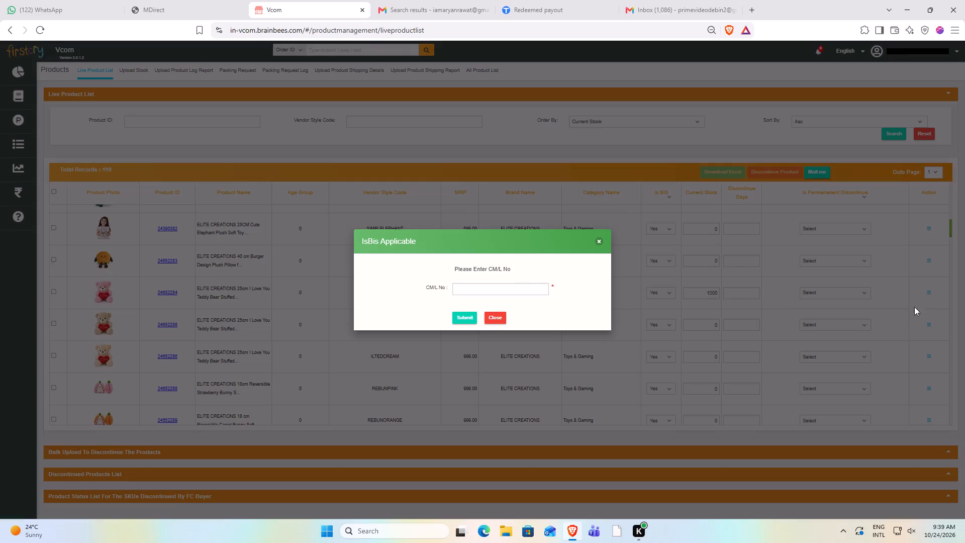
click(515, 294)
key(ctrl+v)
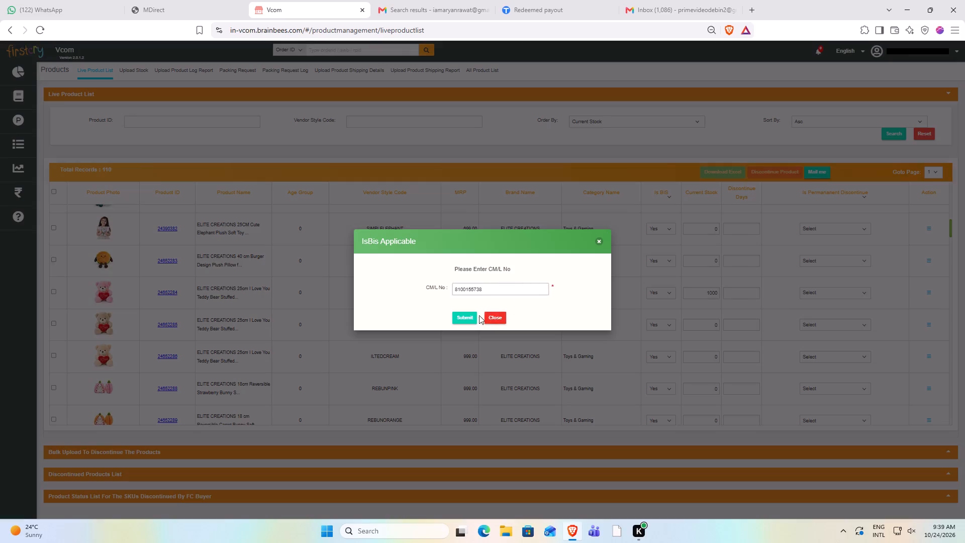
click(470, 316)
click(531, 294)
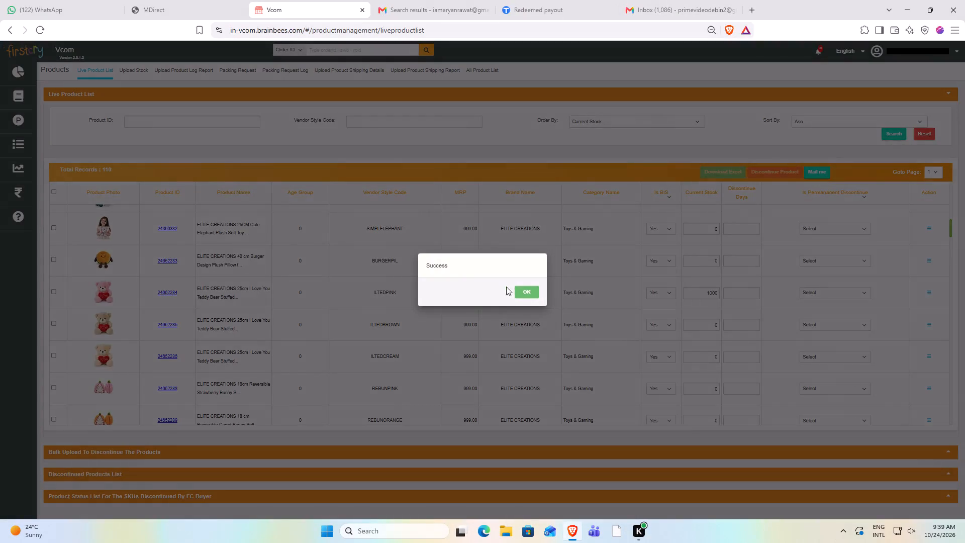
click(526, 293)
Update the current stock of the ILTEDBROWN teddy bear to 1000, submitting it with the copied CM/L number.
scroll(527, 293, down, 12)
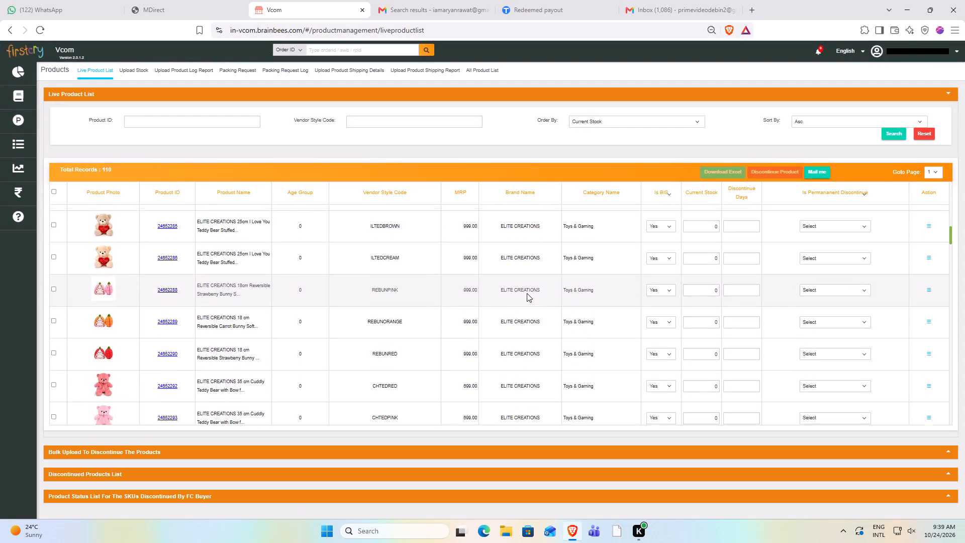
scroll(527, 293, up, 2)
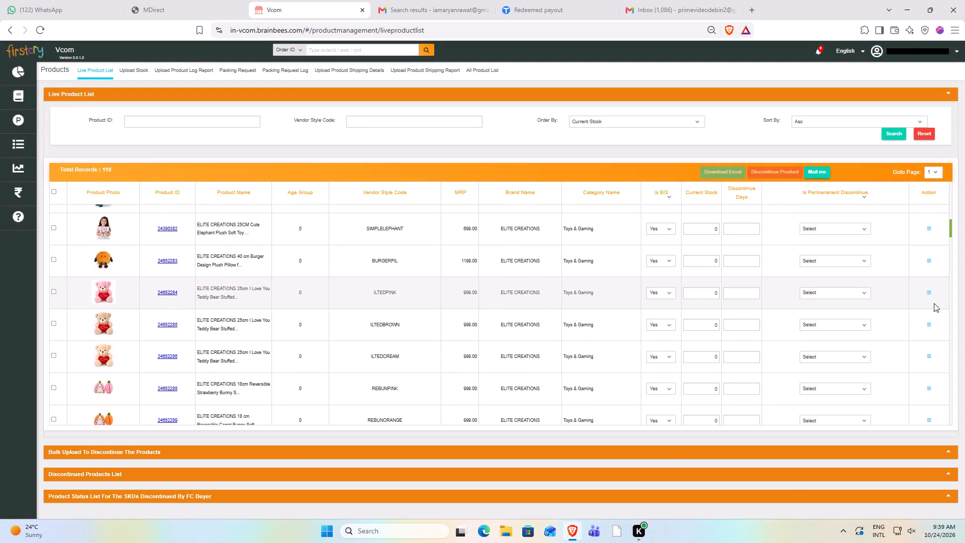
click(692, 322)
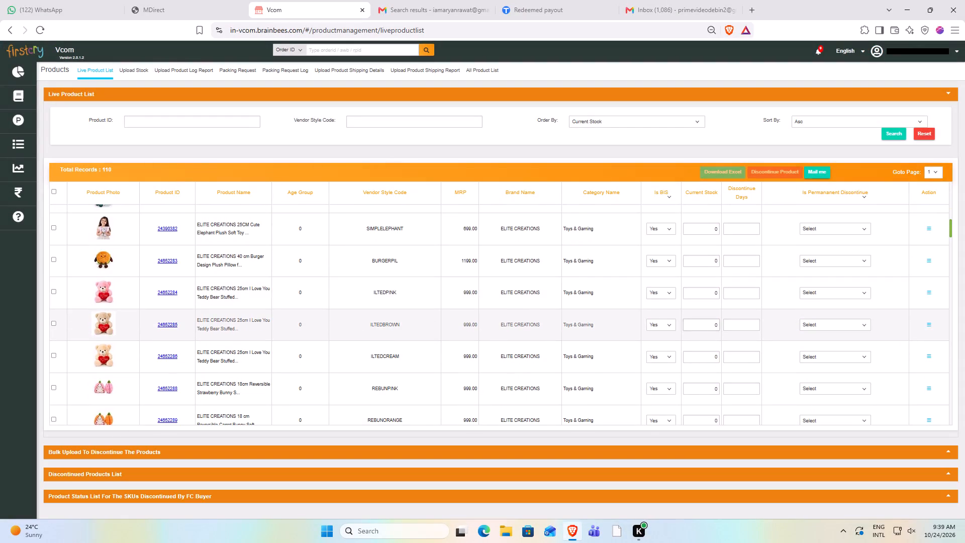
text(100)
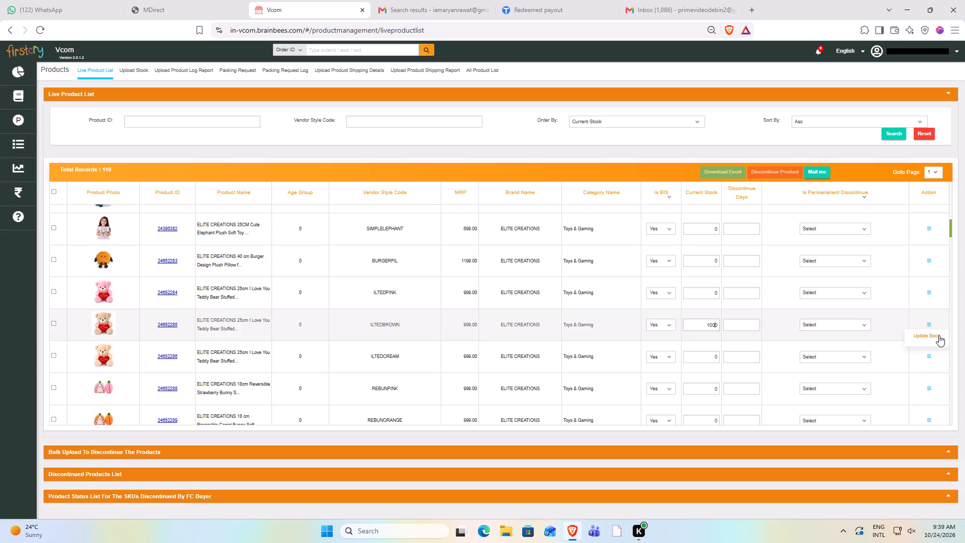
click(939, 335)
click(522, 286)
key(ctrl+v)
click(465, 318)
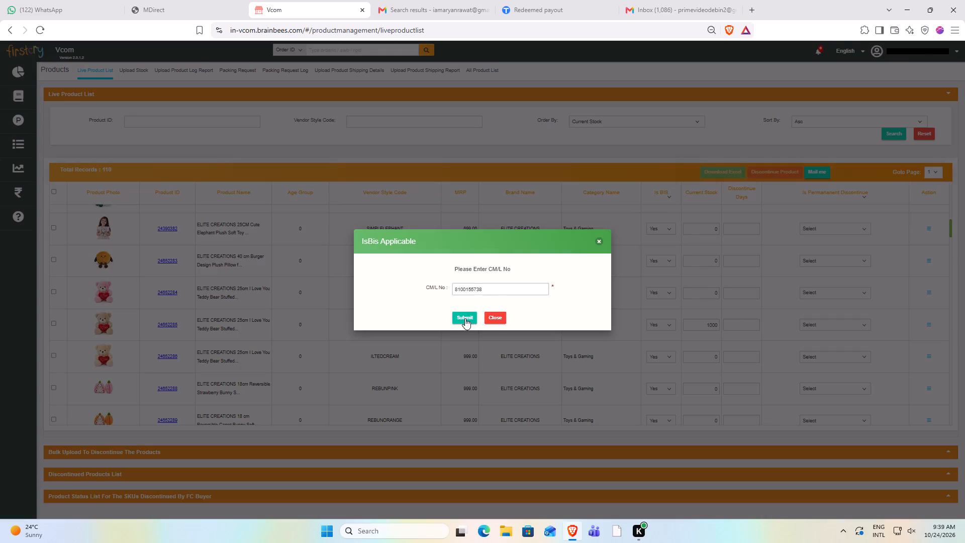
click(531, 291)
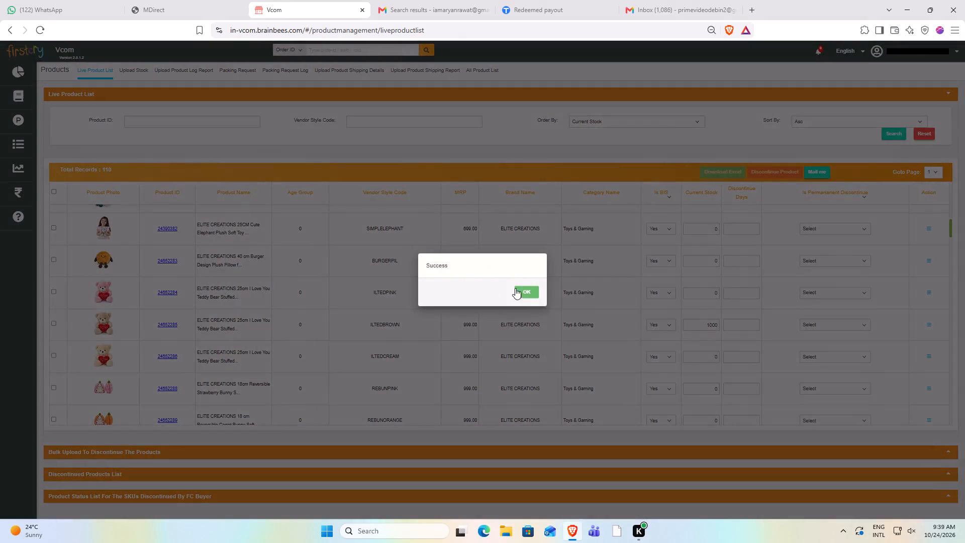
click(523, 289)
Update the current stock of the ILTEDCREAM teddy bear to 1000, submitting it with the copied CM/L number.
scroll(421, 328, down, 13)
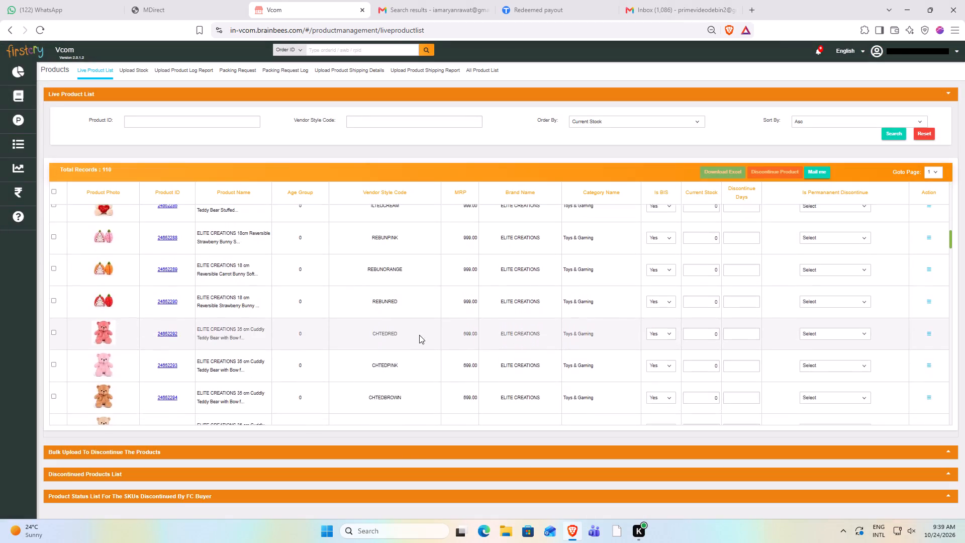
scroll(419, 335, down, 1)
scroll(419, 333, up, 4)
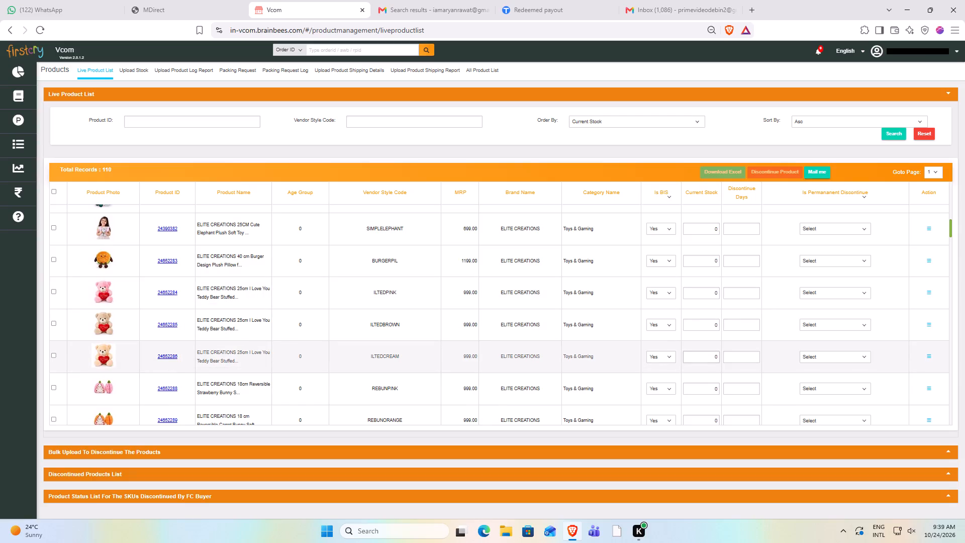
click(706, 356)
text(100)
click(936, 372)
click(522, 291)
key(ctrl+v)
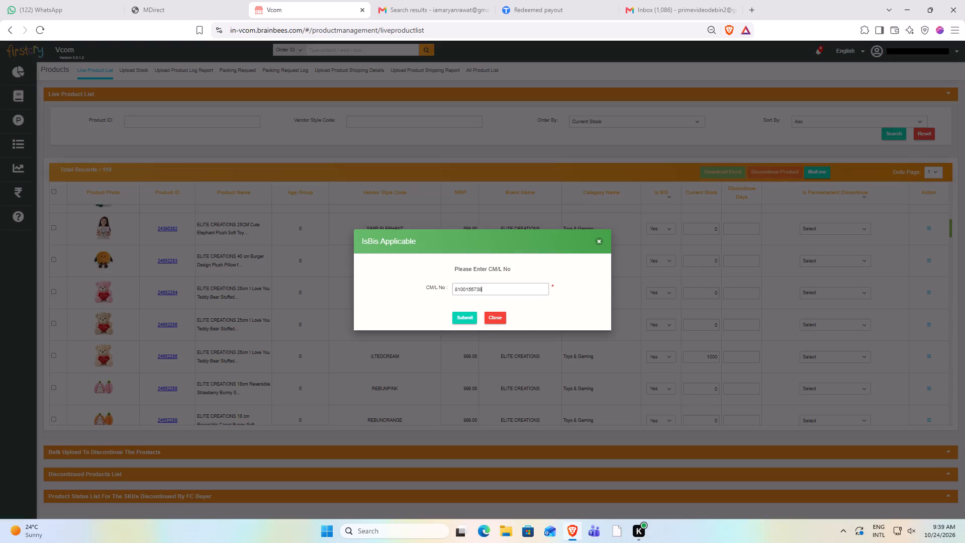
click(467, 316)
click(538, 296)
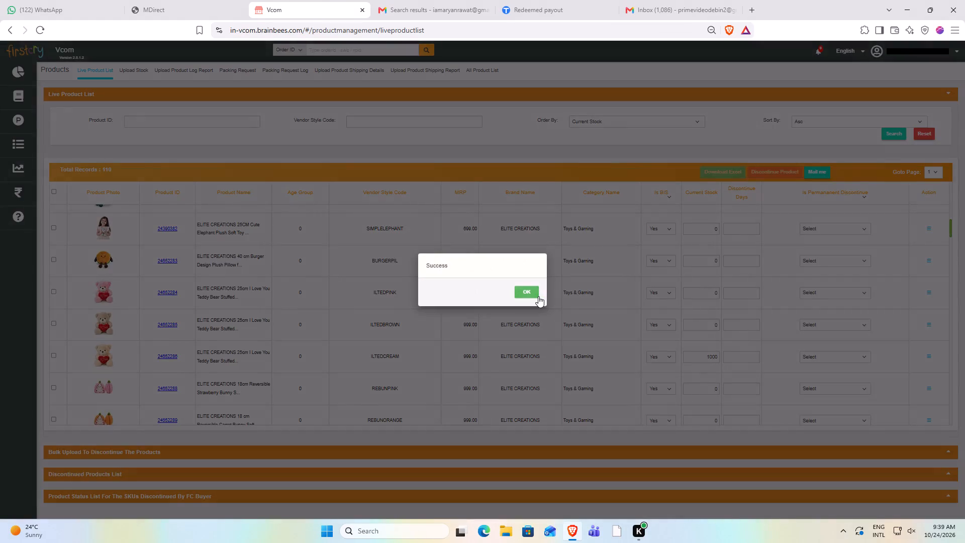
click(532, 292)
Update the current stock of the REBUNPINK reversible strawberry bunny to 1000, submitting it with the copied CM/L number.
scroll(532, 292, down, 14)
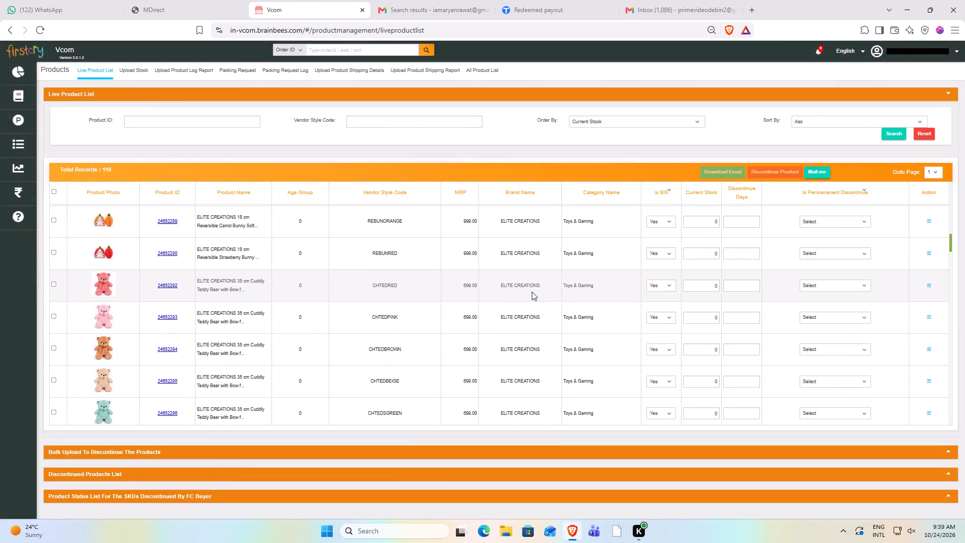
scroll(532, 292, up, 2)
click(687, 290)
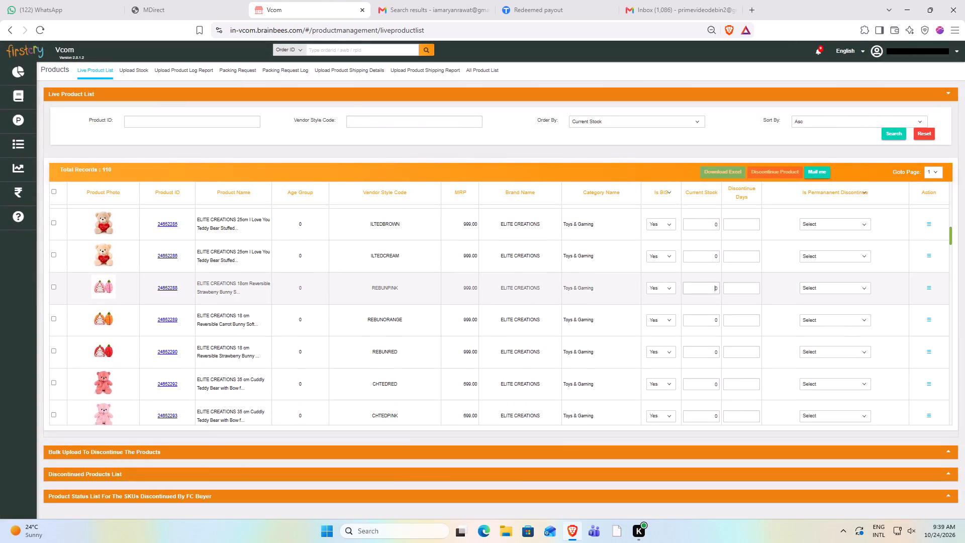
text(100)
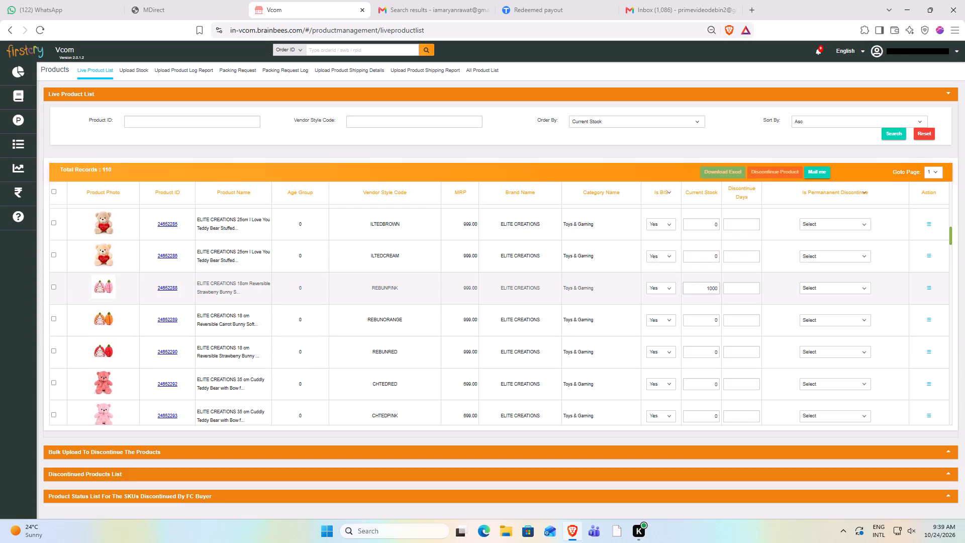
click(929, 296)
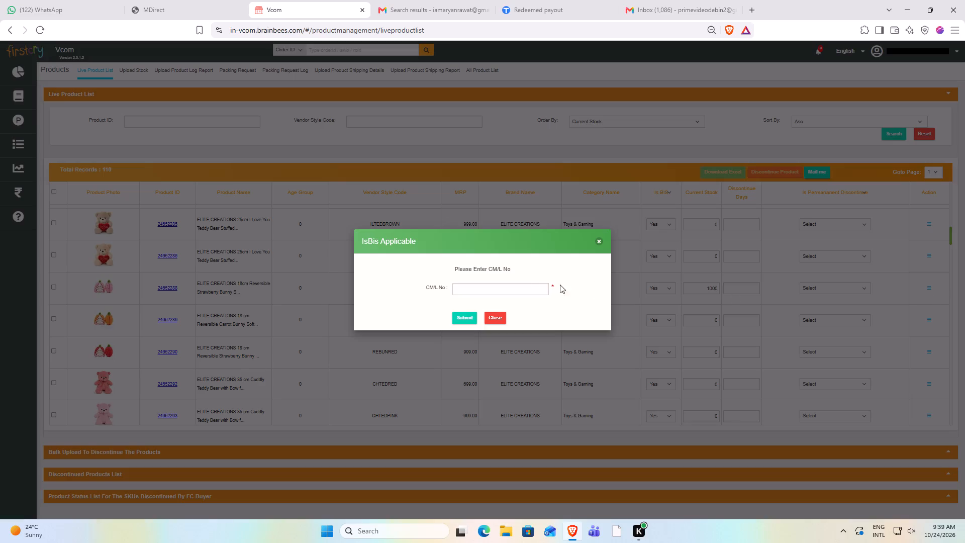
click(535, 284)
key(ctrl+v)
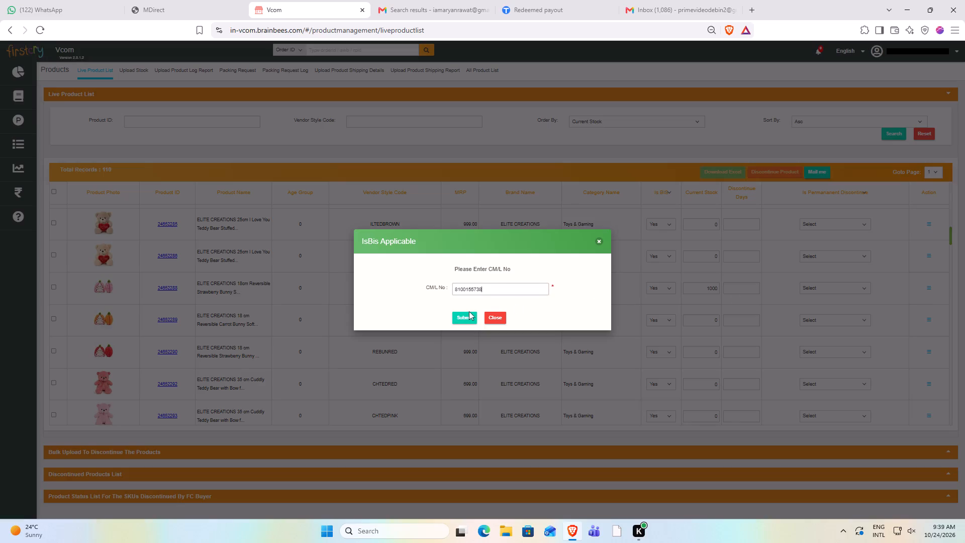
click(468, 312)
click(543, 291)
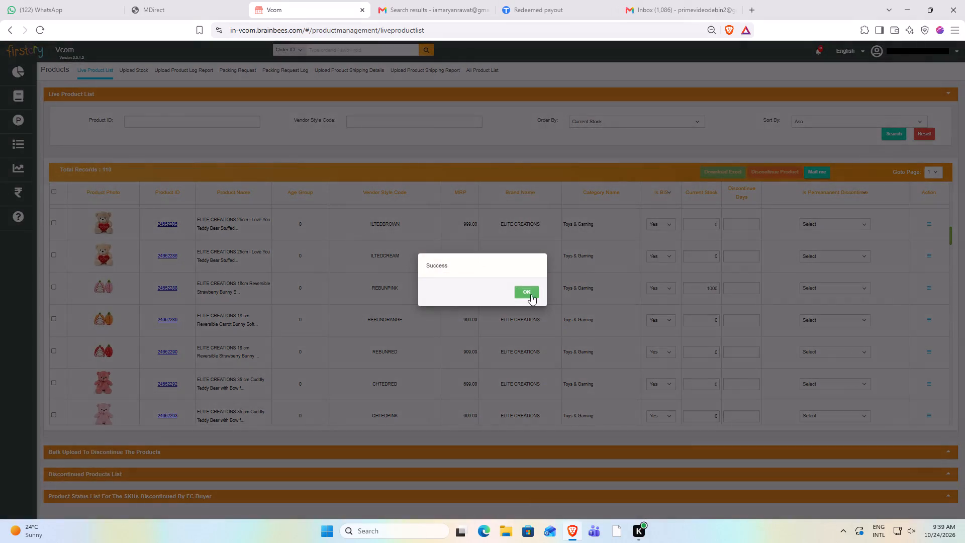
click(531, 294)
Update the current stock of the REBUNORANGE reversible carrot bunny to 1000, submitting it with the copied CM/L number.
scroll(527, 298, down, 14)
scroll(516, 291, up, 1)
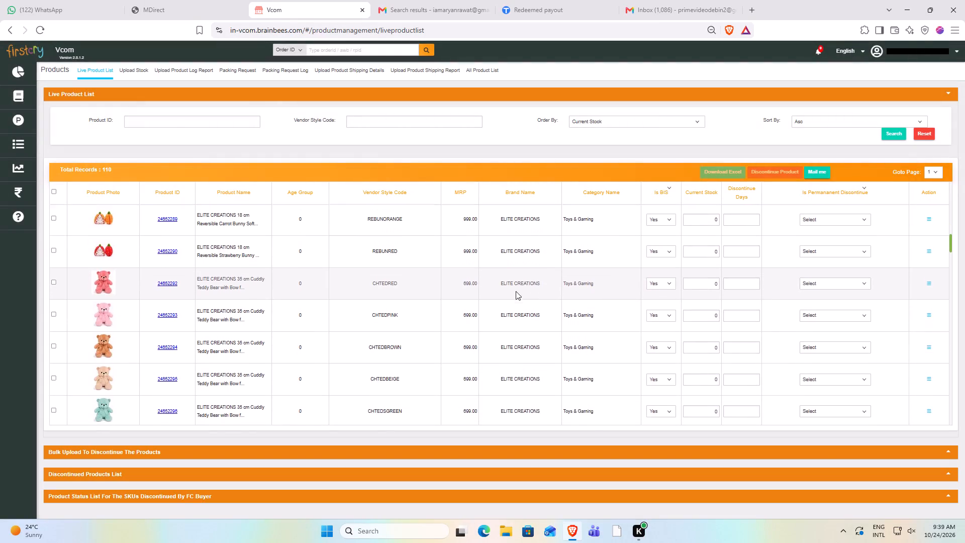
click(667, 272)
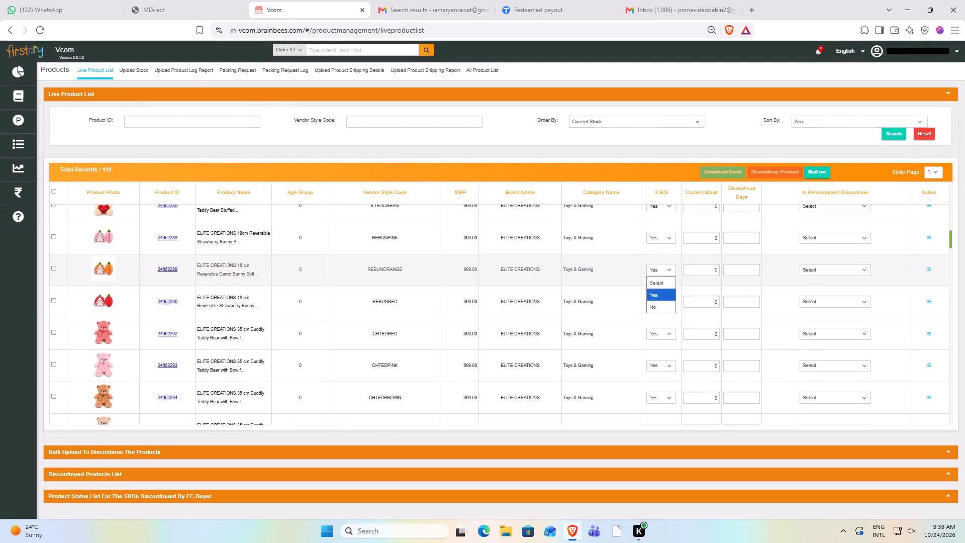
click(701, 269)
text(100)
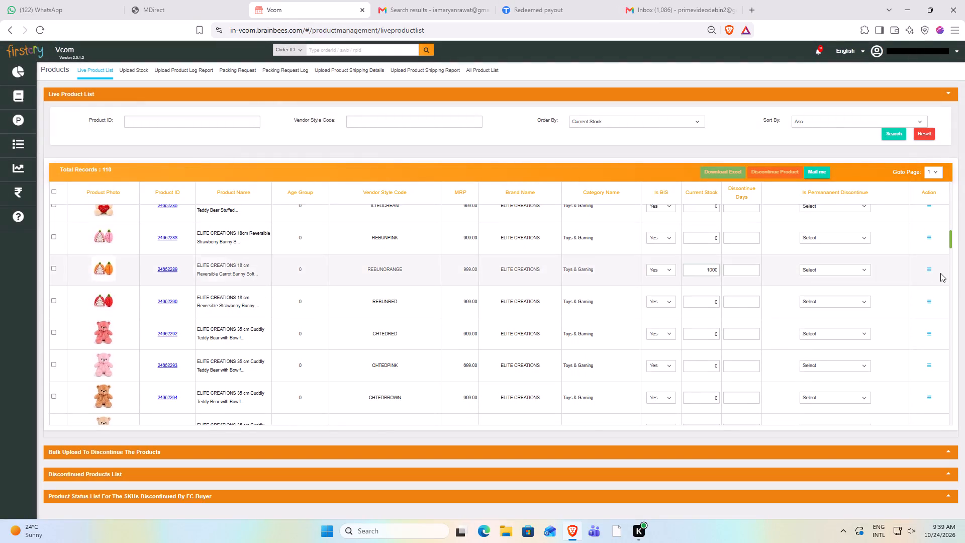
click(932, 284)
click(458, 289)
key(ctrl+b)
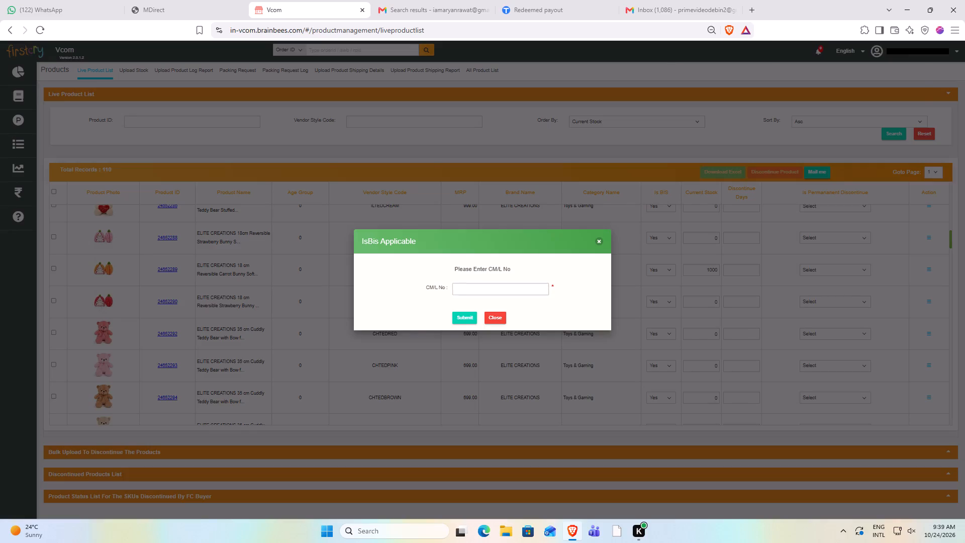
ctrl+click(431, 294)
key(ctrl+v)
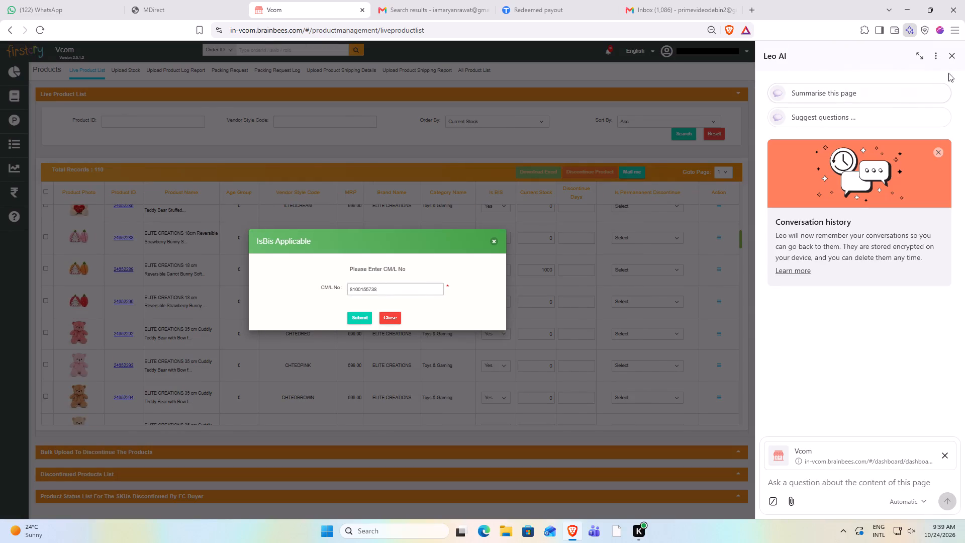
click(954, 59)
click(470, 321)
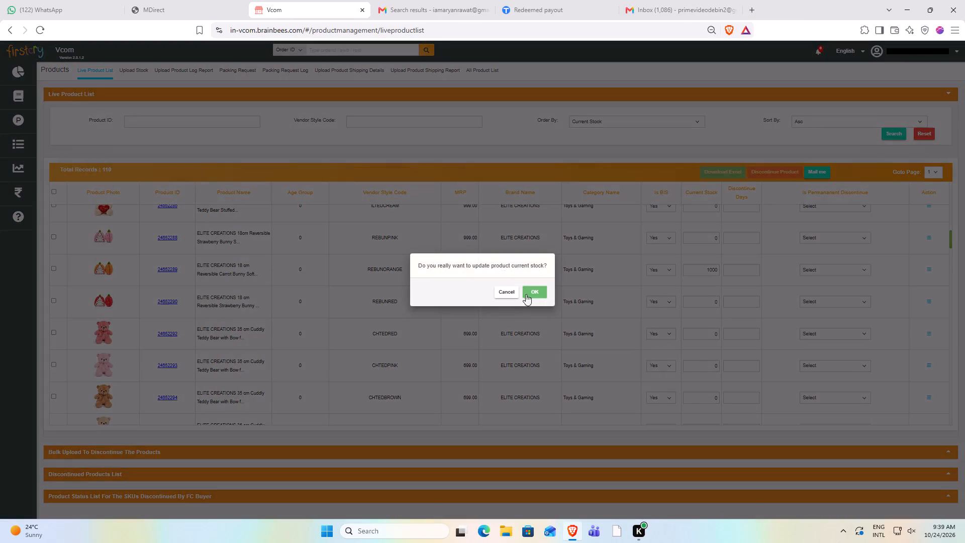
click(534, 290)
click(532, 287)
Update the current stock of the REBUNRED reversible strawberry bunny to 1000, submitting it with the copied CM/L number.
scroll(532, 287, down, 2)
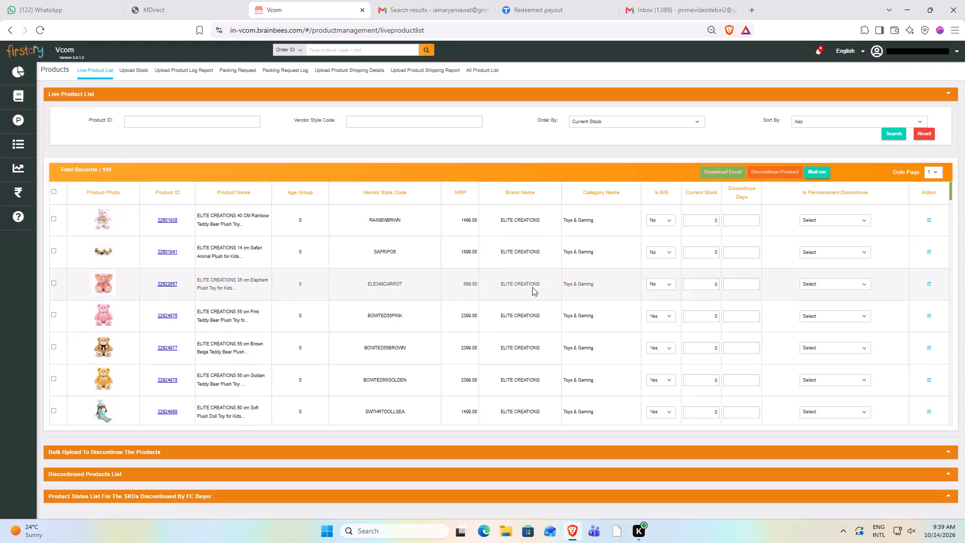
scroll(532, 287, down, 12)
scroll(532, 287, up, 1)
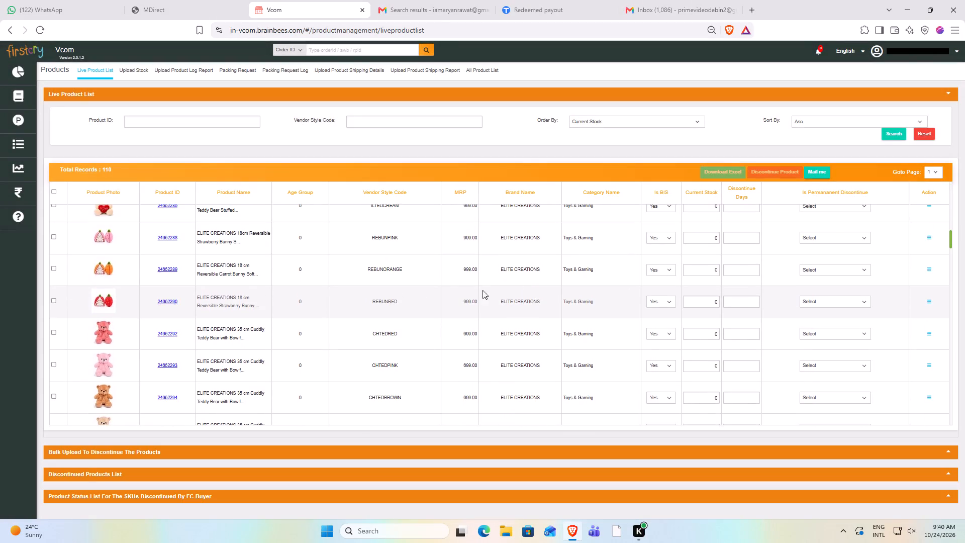
click(696, 300)
text(100)
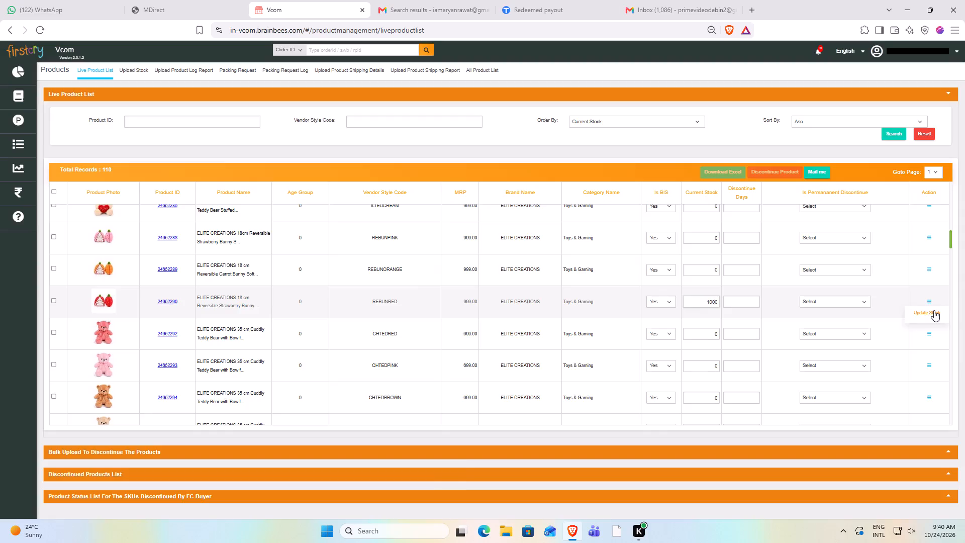
click(934, 310)
click(523, 291)
key(ctrl+v)
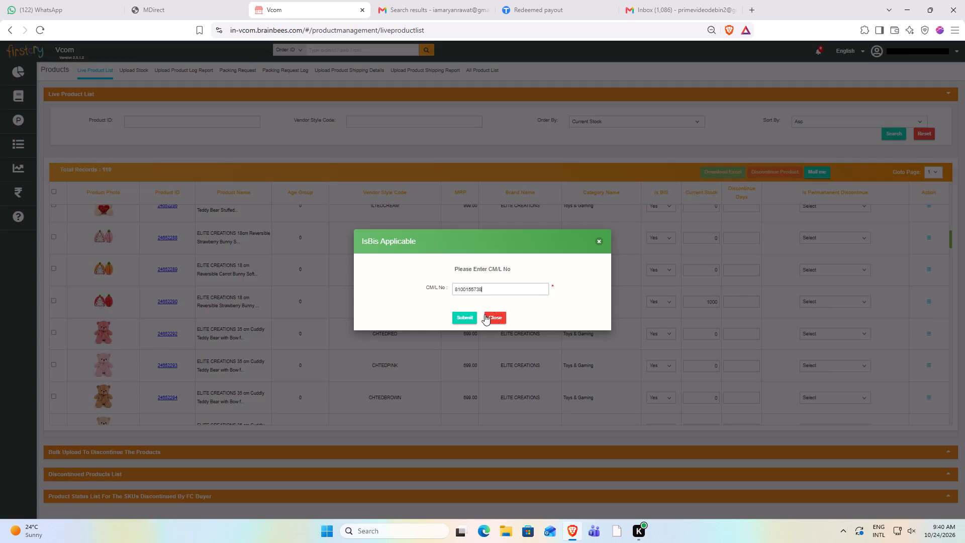
click(472, 313)
click(533, 292)
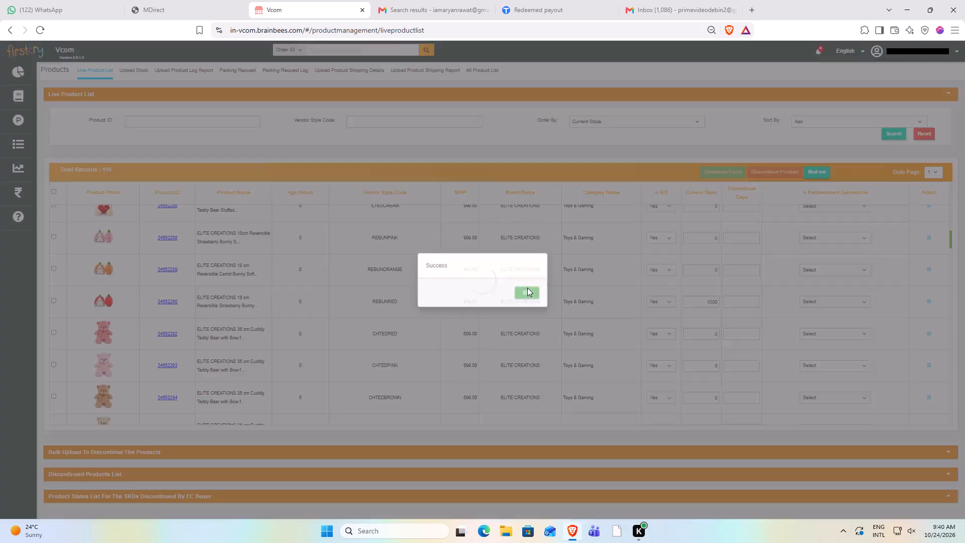
click(523, 296)
Update the current stock of the CHTEDRED teddy bear to 1000, submitting it with the copied CM/L number.
scroll(479, 336, down, 12)
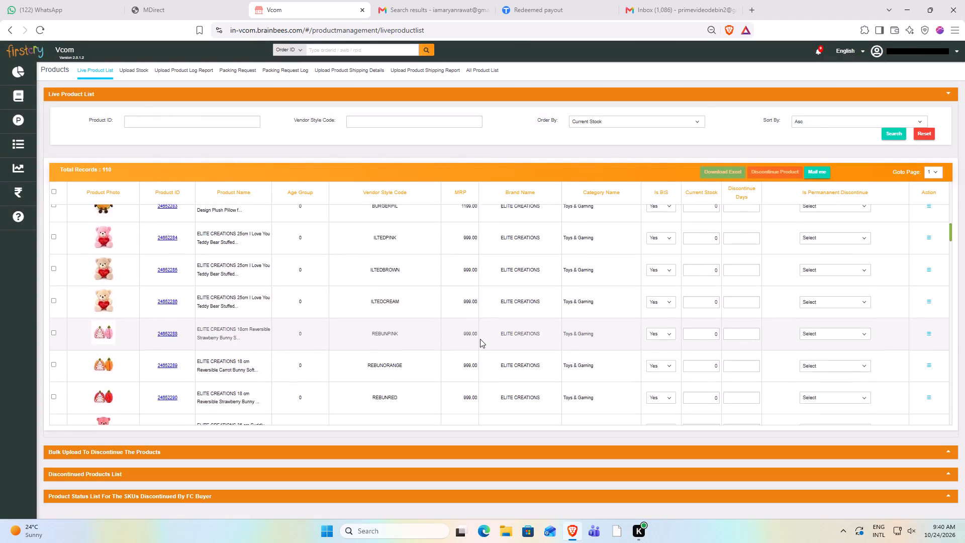
scroll(480, 339, down, 1)
click(695, 338)
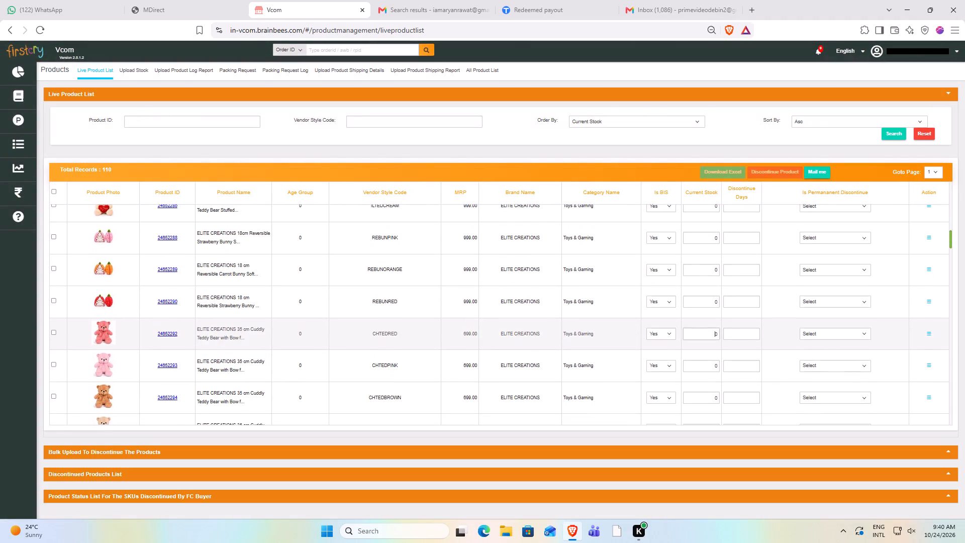
text(100)
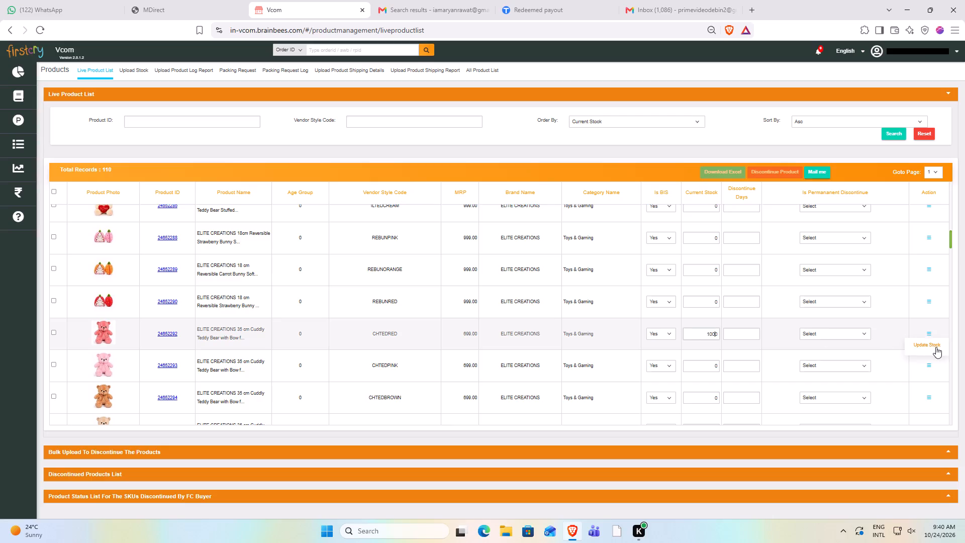
click(936, 347)
click(488, 287)
key(ctrl+v)
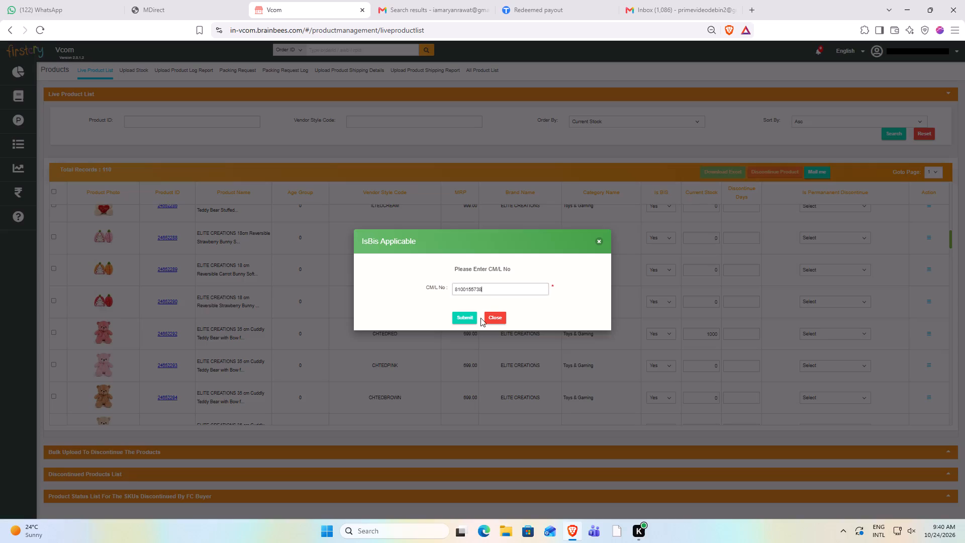
click(468, 317)
click(537, 289)
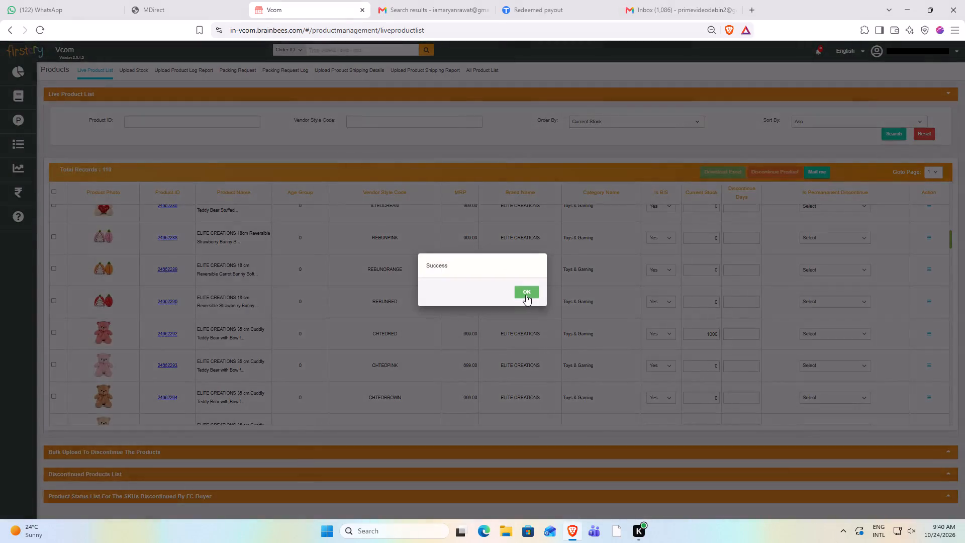
click(526, 295)
Update the current stock of the CHTEDPINK teddy bear to 1000, submitting it with the copied CM/L number.
scroll(526, 295, down, 13)
scroll(528, 292, up, 5)
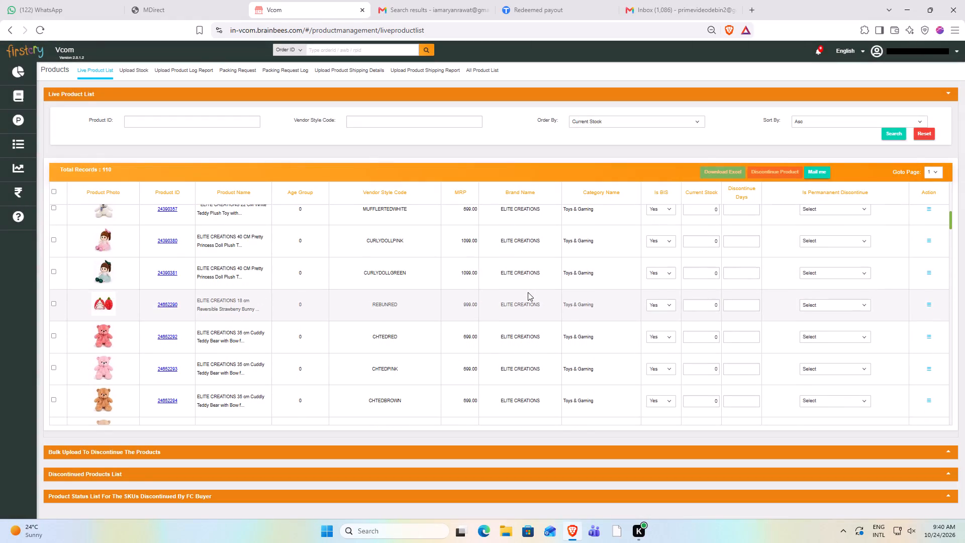
scroll(528, 292, down, 1)
click(692, 321)
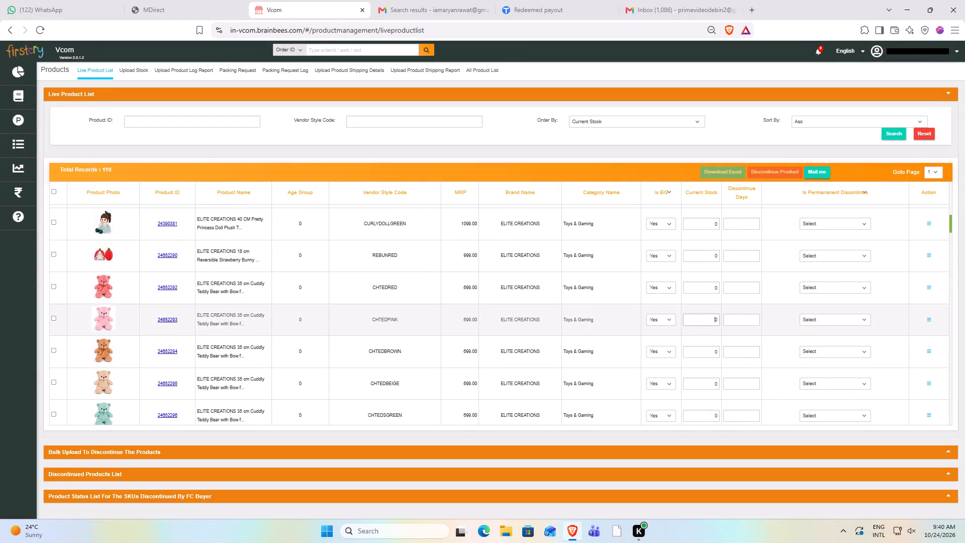
text(100)
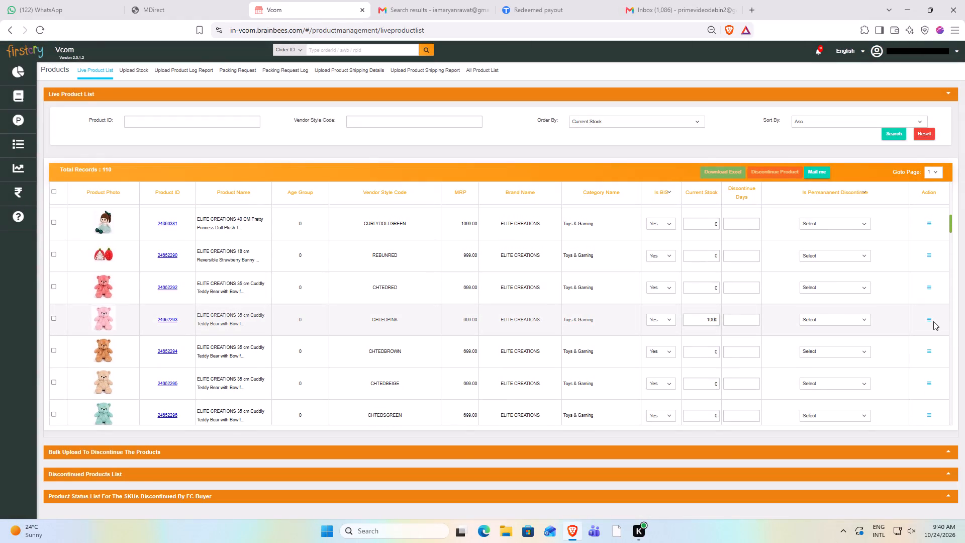
click(934, 331)
click(465, 288)
key(ctrl+v)
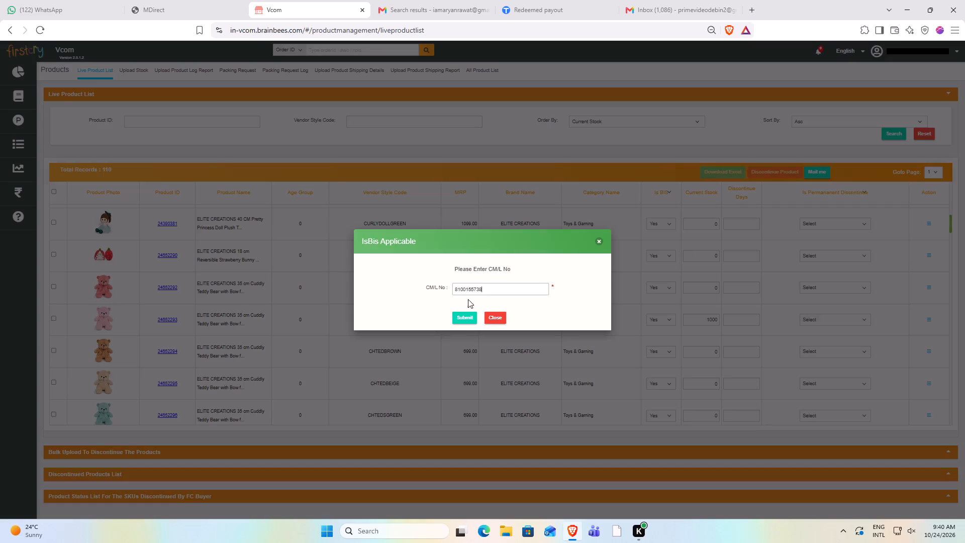
click(469, 310)
click(468, 319)
click(540, 290)
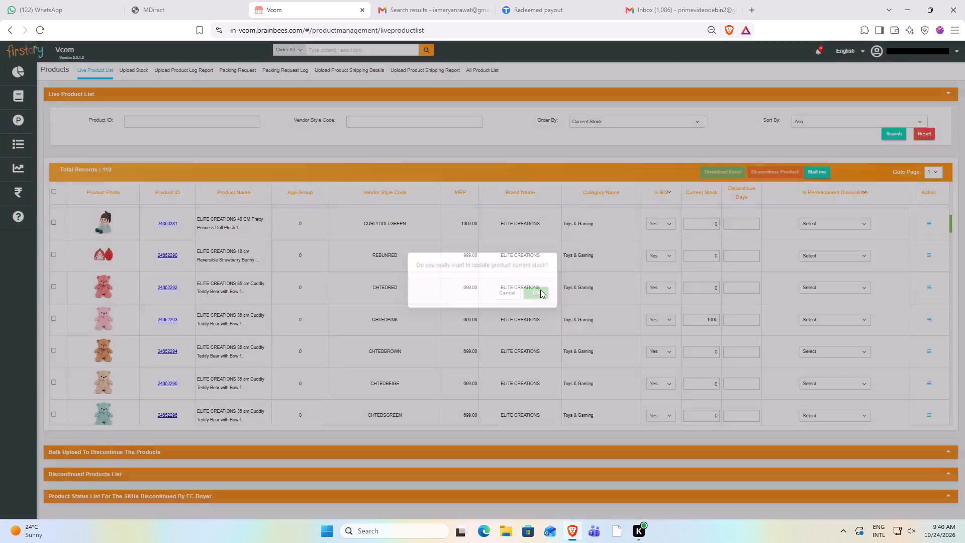
click(533, 291)
Update the current stock of the CHTEDBROWN teddy bear to 1000, submitting it with the copied CM/L number.
scroll(533, 291, down, 10)
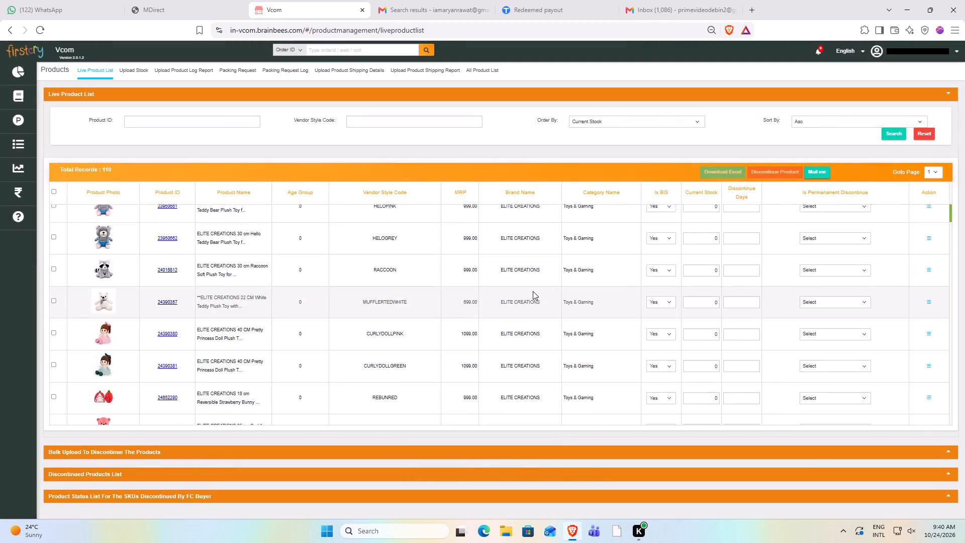
scroll(533, 291, down, 6)
scroll(533, 291, up, 8)
scroll(533, 291, down, 2)
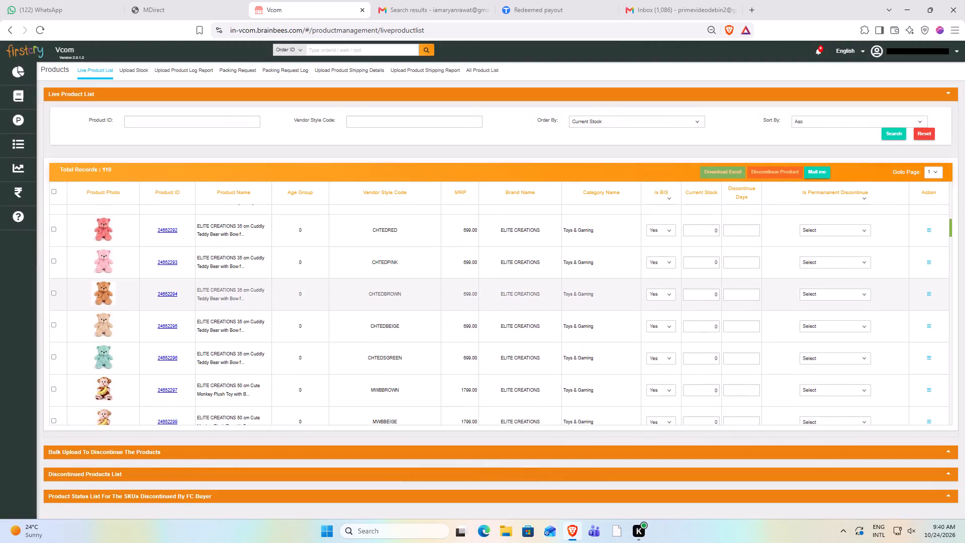
click(682, 291)
click(694, 294)
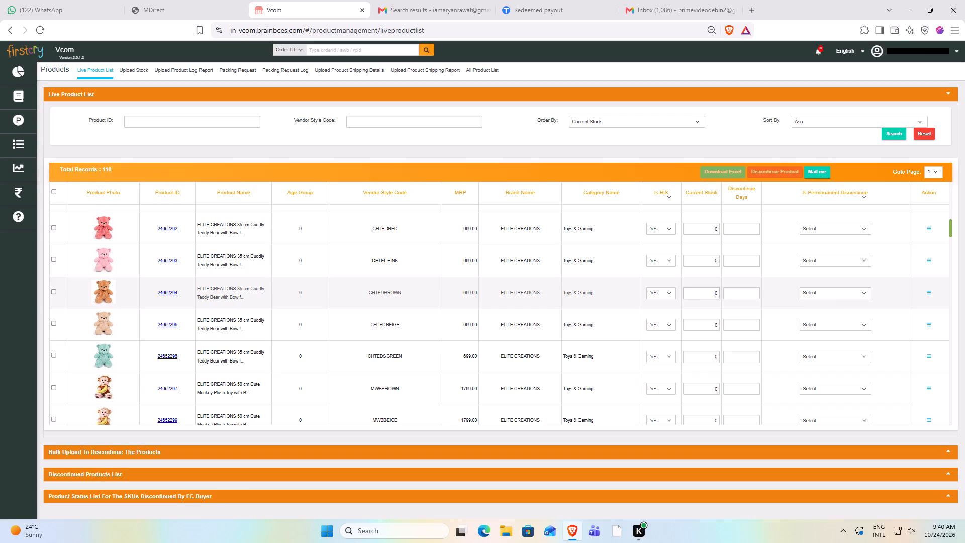
text(100)
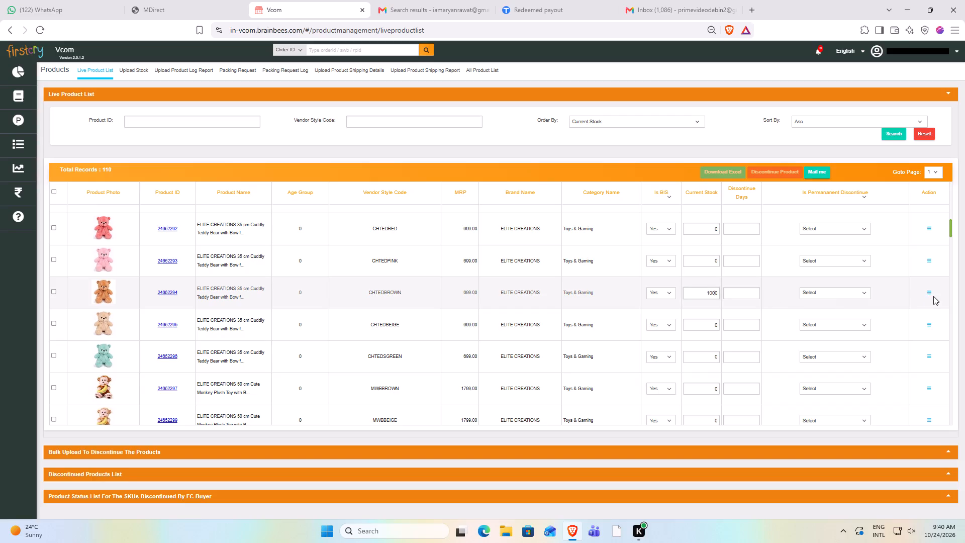
click(933, 305)
click(517, 285)
key(ctrl+v)
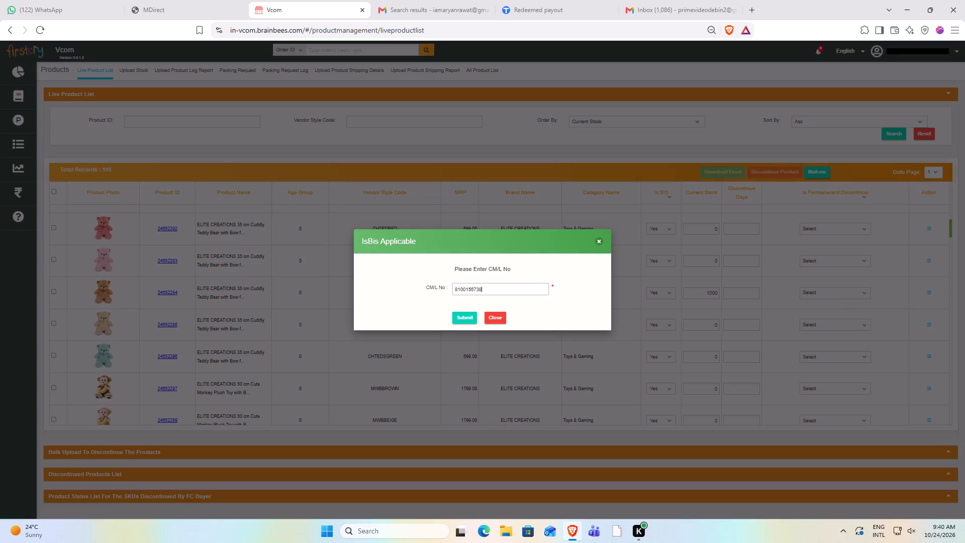
click(467, 319)
click(544, 290)
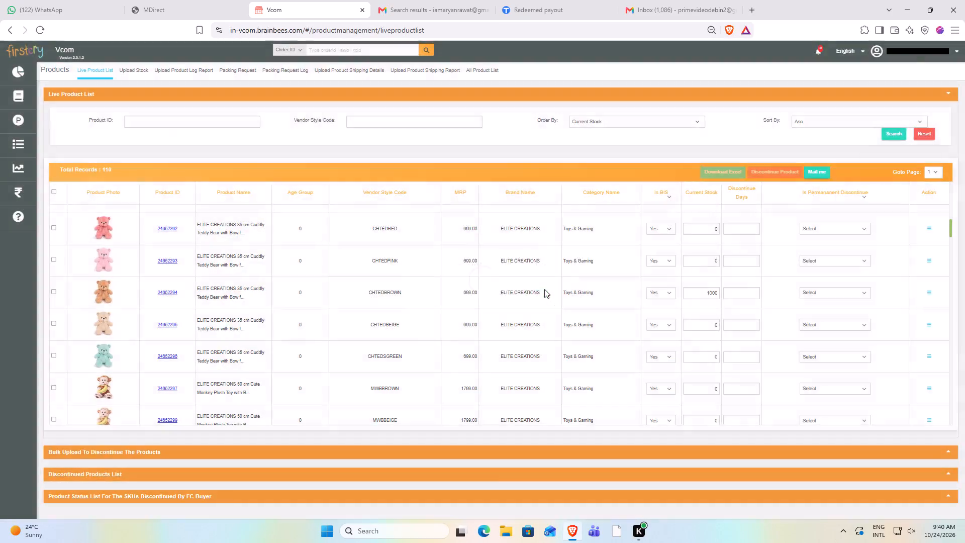
click(535, 288)
Update the current stock of the CHTEDBEIGE teddy bear to 1000, submitting it with the copied CM/L number.
scroll(528, 298, down, 7)
scroll(526, 301, down, 19)
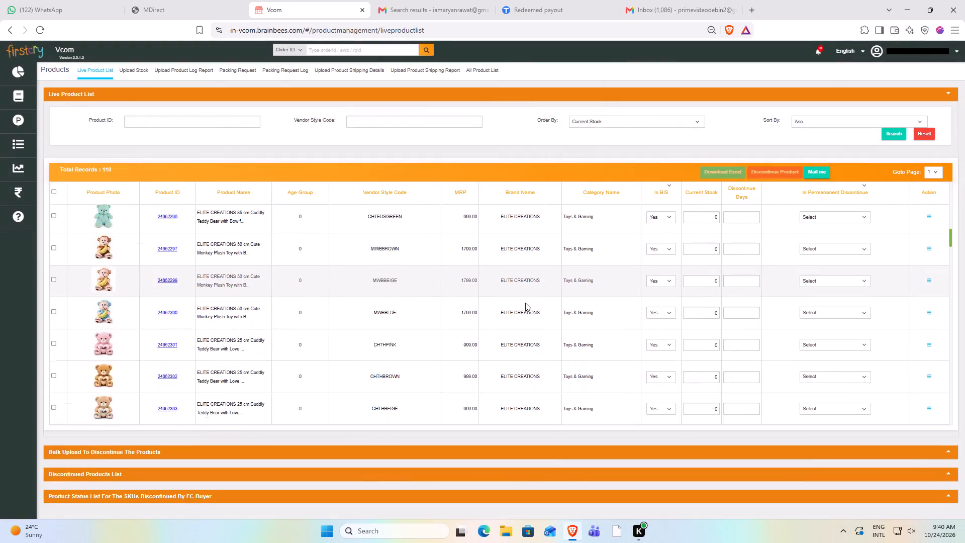
scroll(525, 303, up, 5)
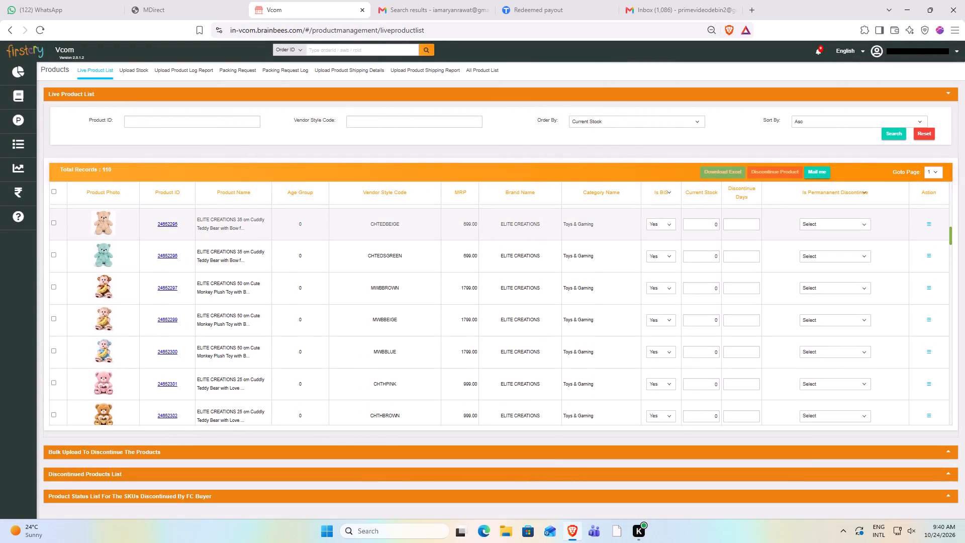
click(690, 228)
text(100)
click(931, 230)
click(932, 233)
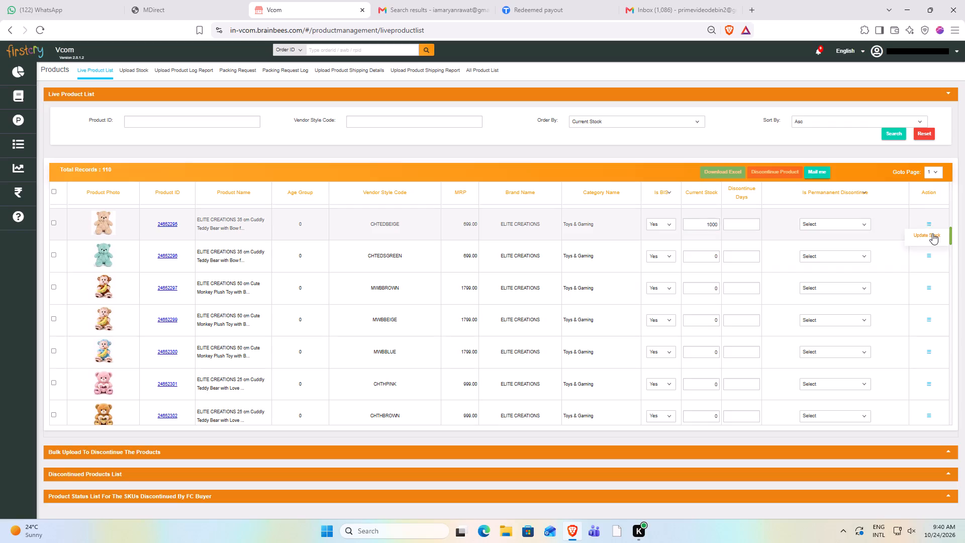
click(529, 284)
key(ctrl+v)
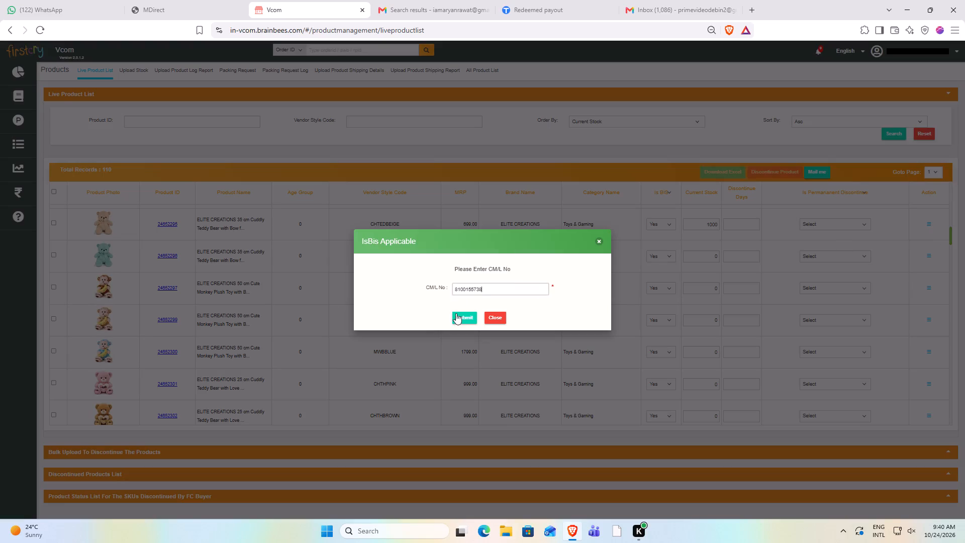
click(461, 315)
click(540, 289)
click(532, 295)
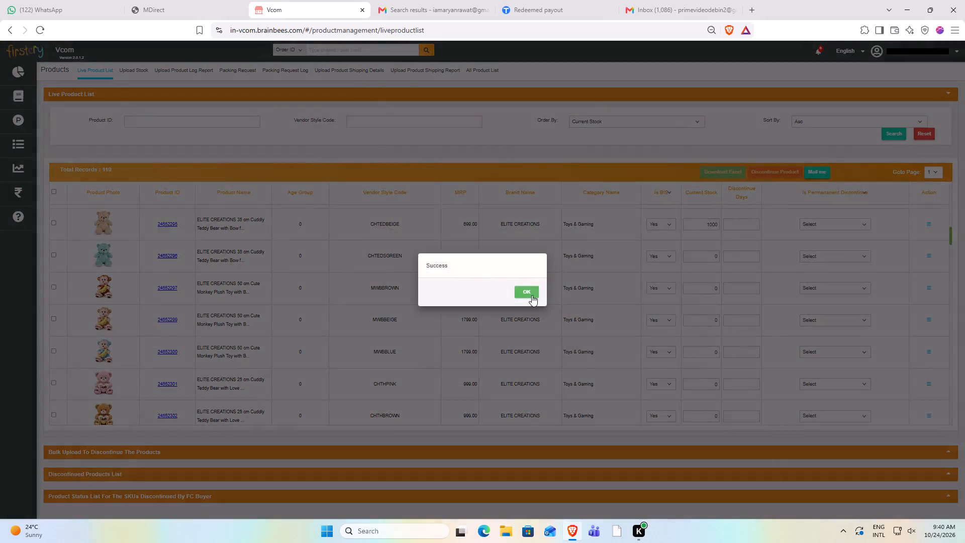
Update the current stock of the CHTEDSGREEN teddy bear to 1000, submitting it with the copied CM/L number.
scroll(531, 295, down, 19)
scroll(487, 305, up, 7)
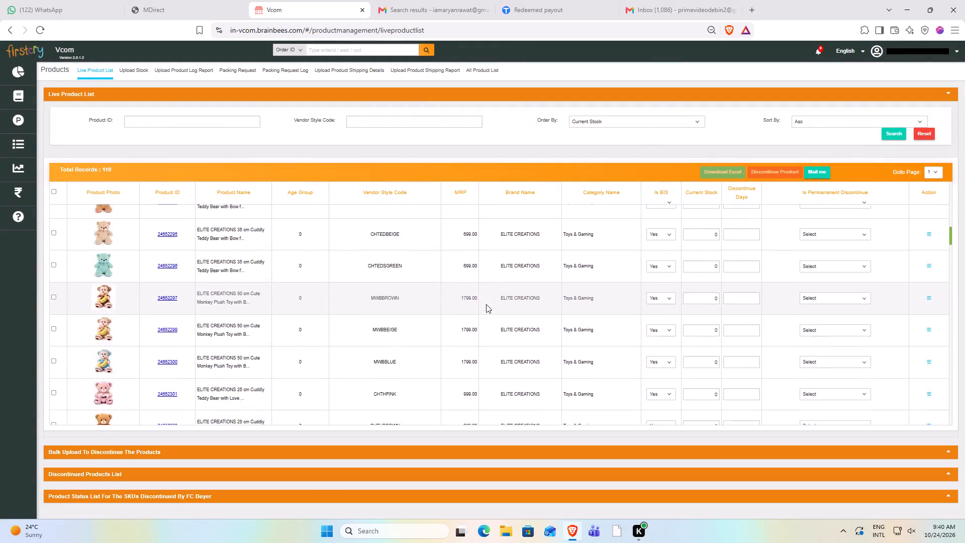
click(708, 318)
text(100)
click(934, 329)
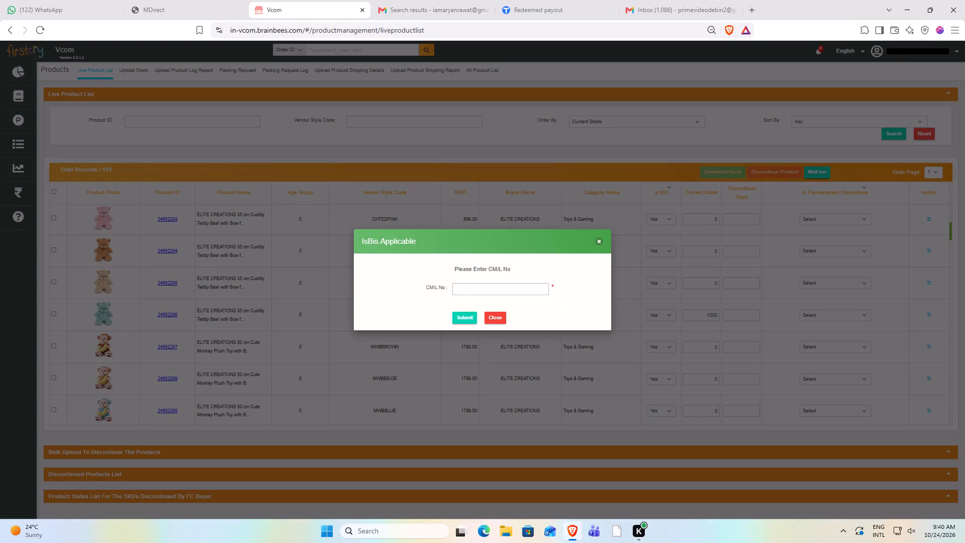
click(533, 286)
key(ctrl+v)
click(459, 317)
click(536, 296)
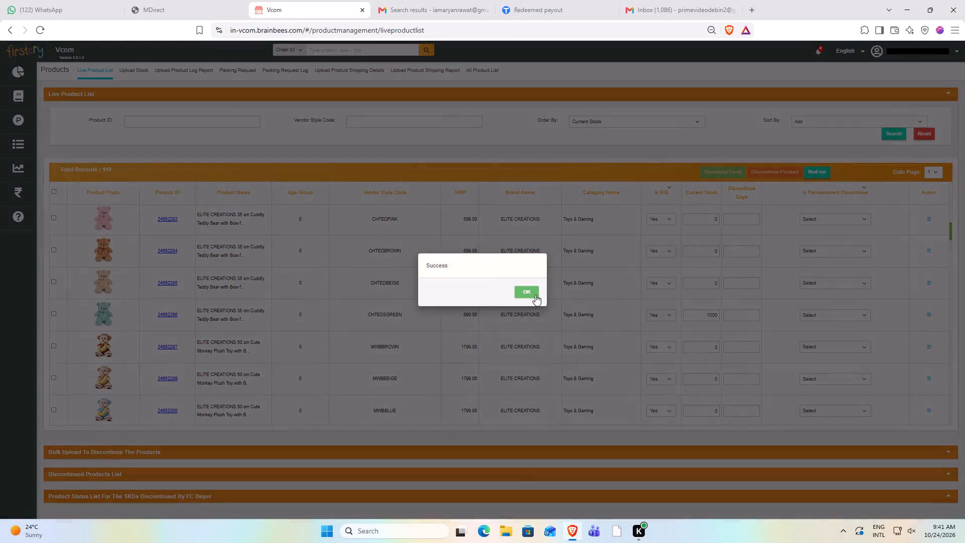
click(534, 294)
Update the current stock of the MWBBROWN monkey plush to 1000, submitting it with the copied CM/L number.
scroll(534, 294, down, 13)
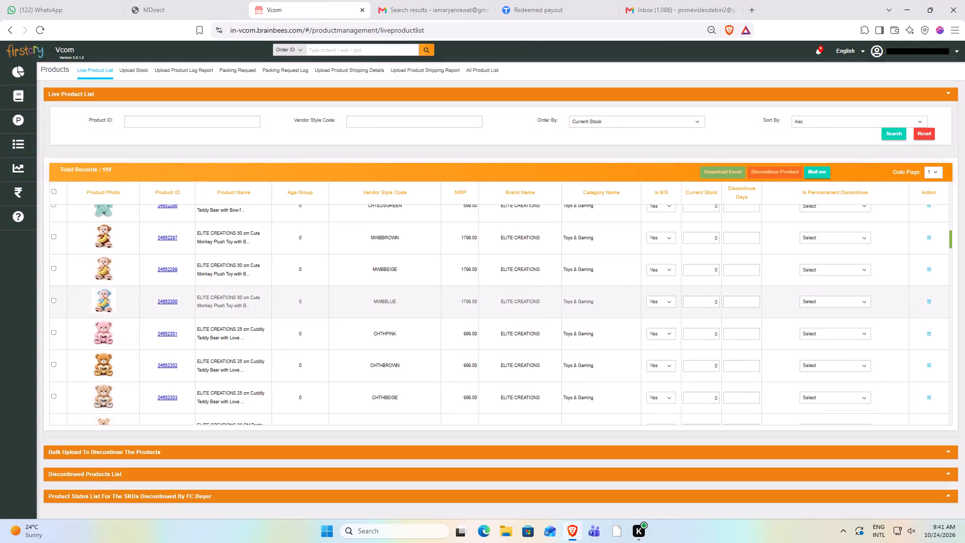
scroll(534, 304, up, 1)
click(701, 294)
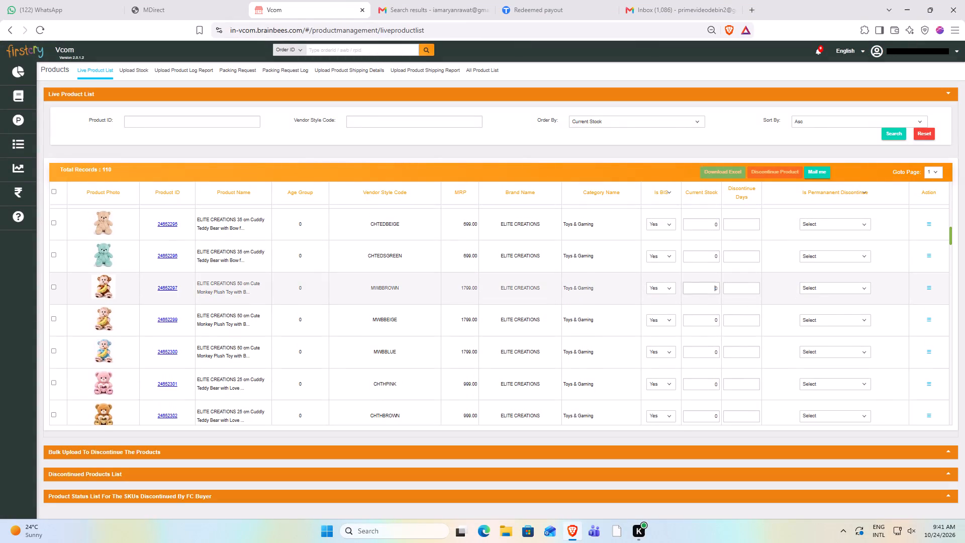
text(100)
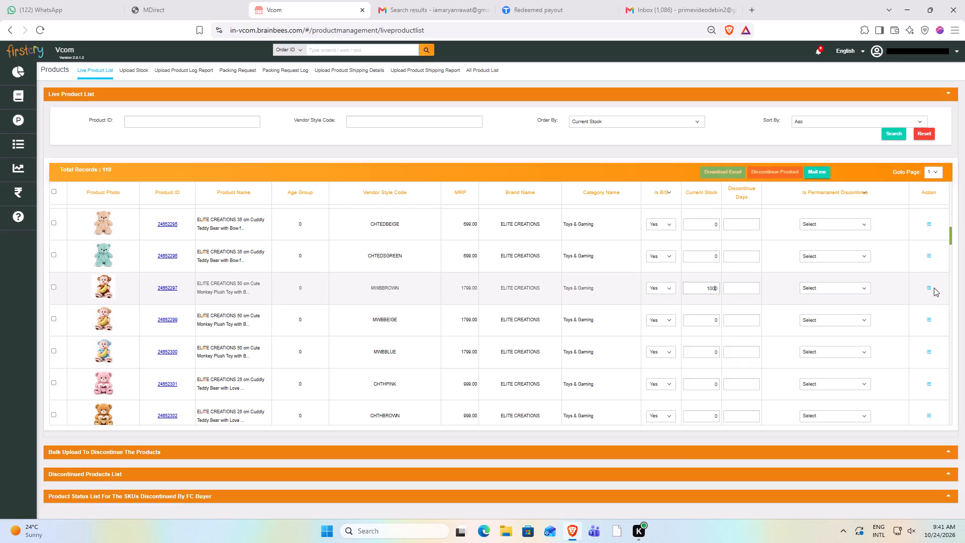
click(930, 296)
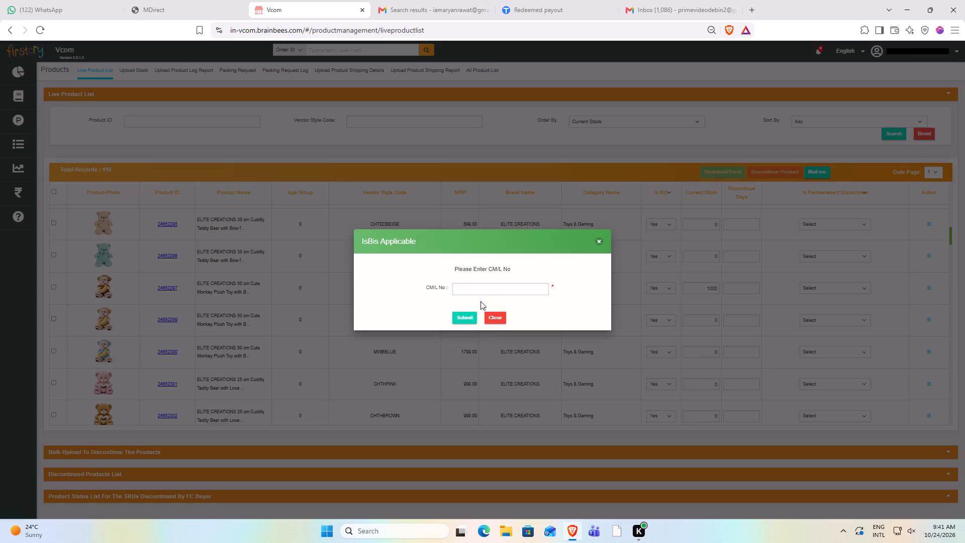
click(487, 292)
key(ctrl+v)
click(470, 320)
click(542, 291)
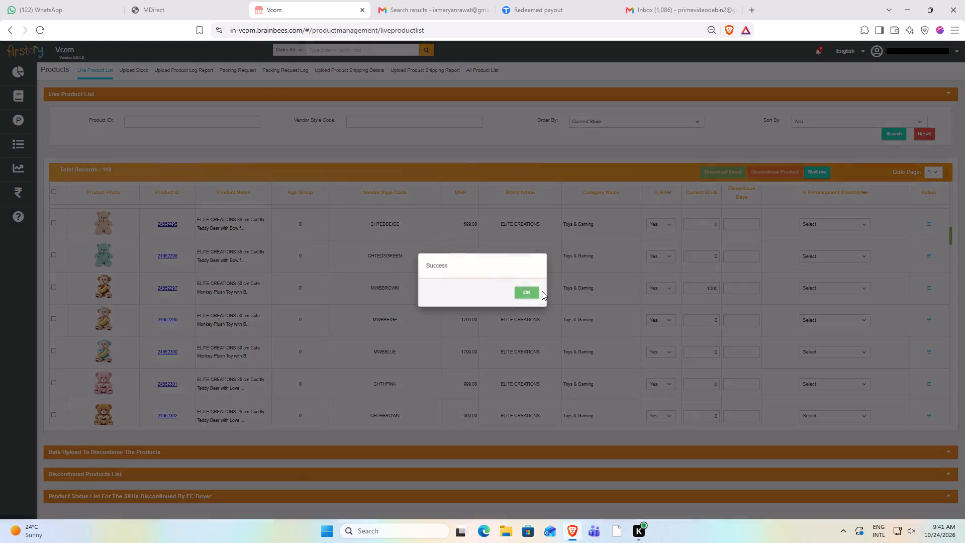
click(518, 294)
Update the current stock of the MWBBEIGE monkey plush to 1000, submitting it with the copied CM/L number.
scroll(518, 295, down, 20)
scroll(518, 295, down, 12)
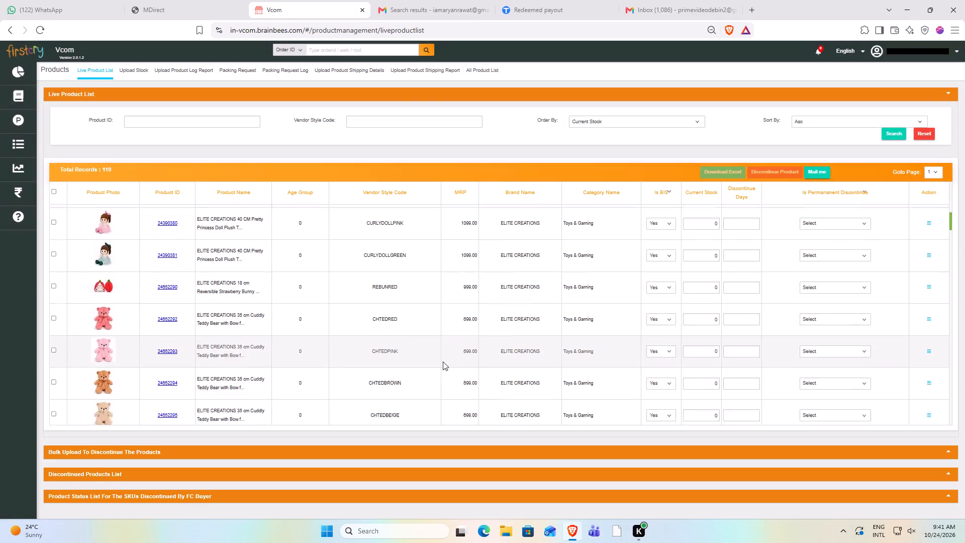
scroll(443, 361, down, 7)
scroll(445, 357, up, 8)
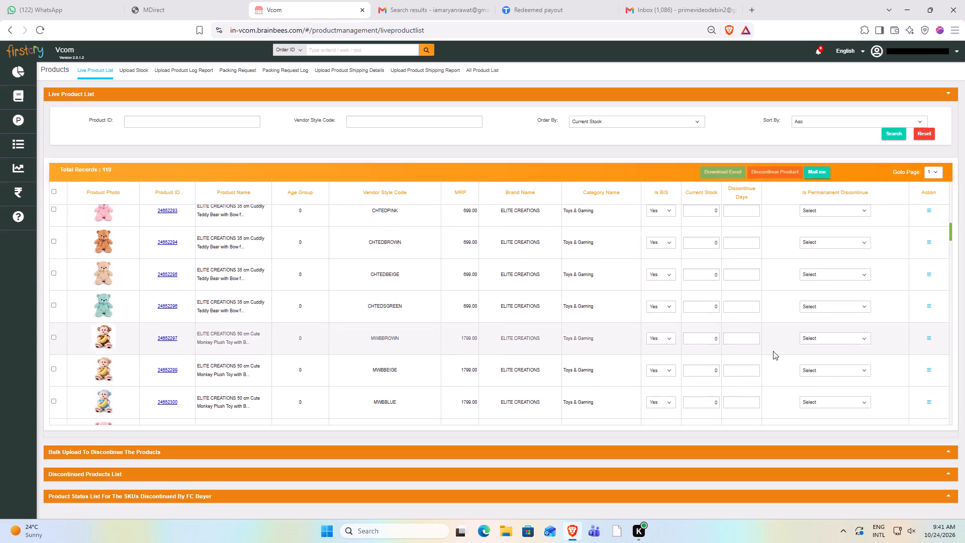
click(699, 376)
text(100)
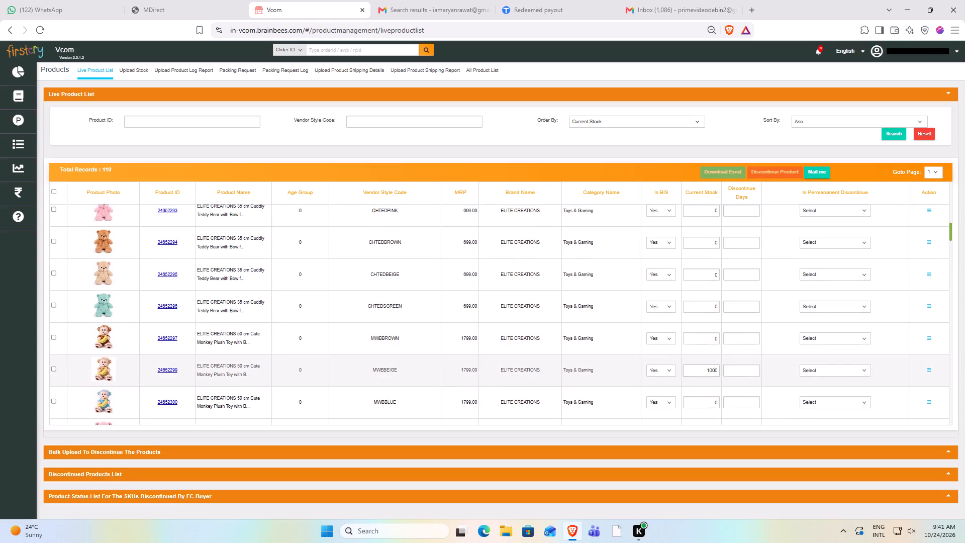
click(929, 380)
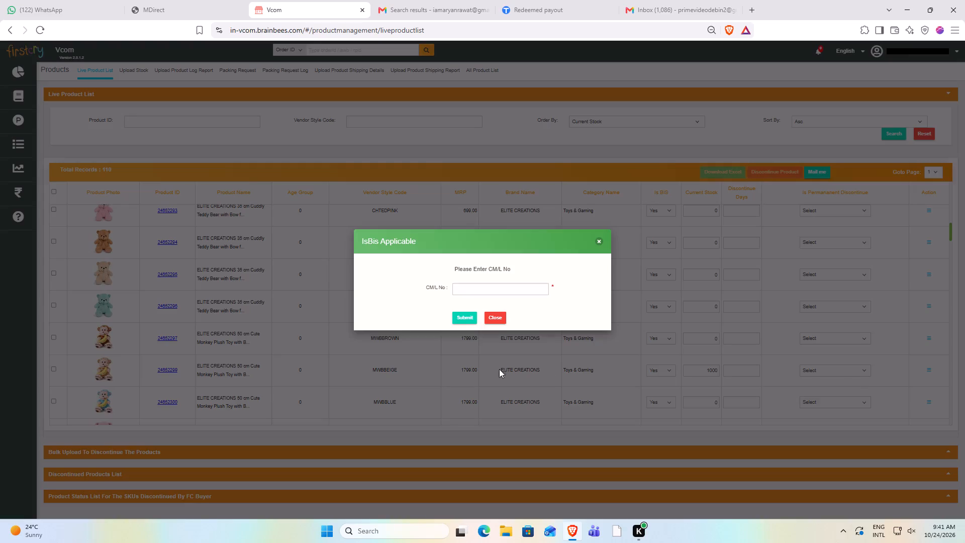
click(501, 290)
key(ctrl+v)
click(452, 321)
click(538, 292)
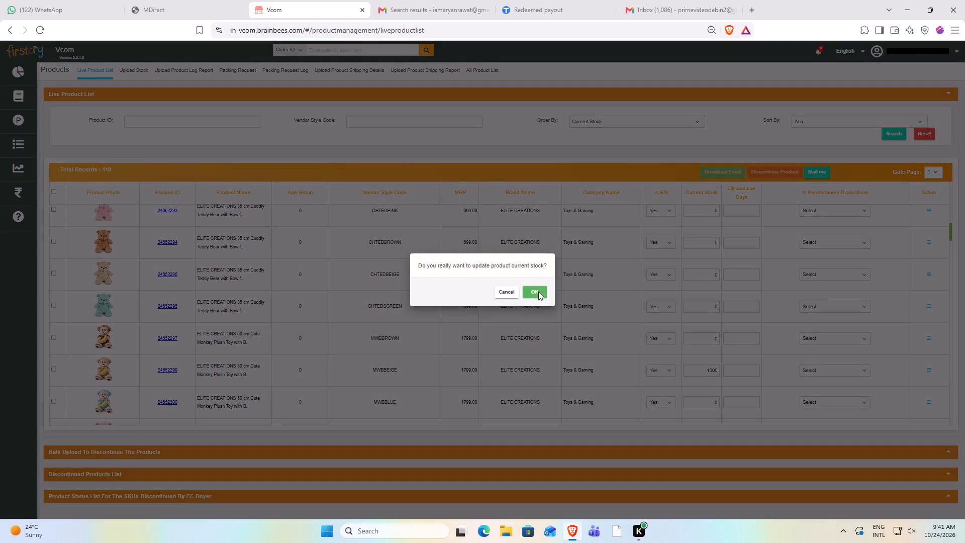
click(526, 296)
Update the current stock of the MWBBLUE monkey plush to 1000, submitting it with the copied CM/L number.
scroll(526, 296, down, 20)
scroll(526, 296, down, 4)
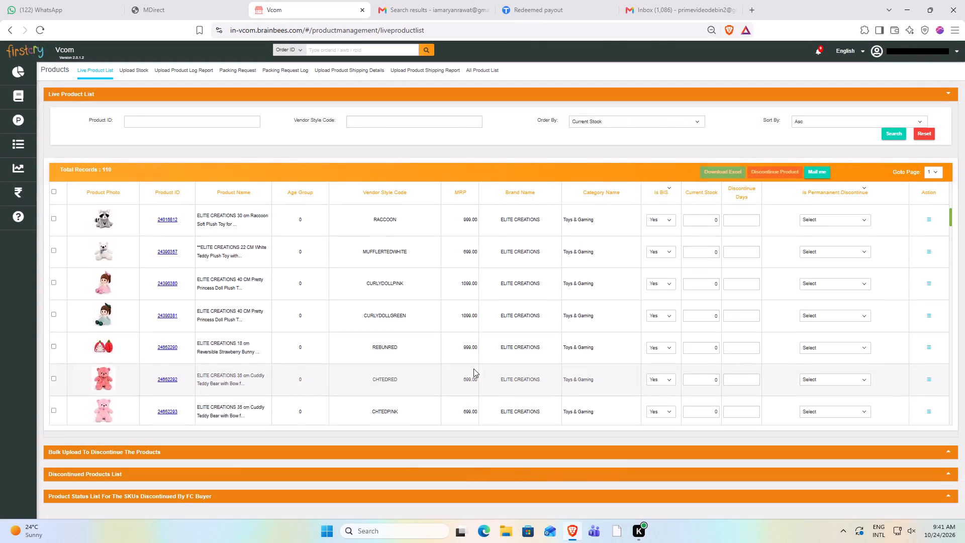
scroll(473, 369, down, 13)
scroll(477, 358, up, 8)
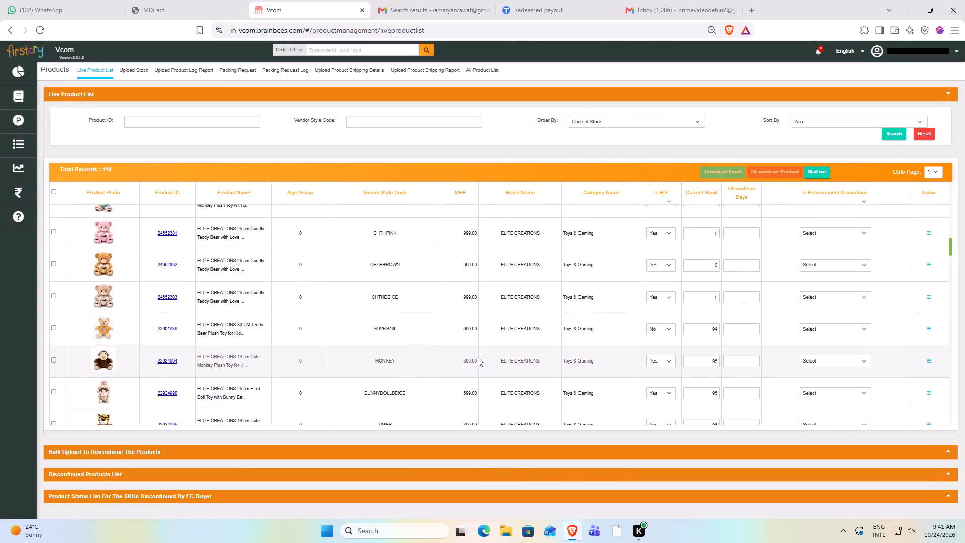
scroll(478, 357, up, 5)
scroll(478, 357, down, 2)
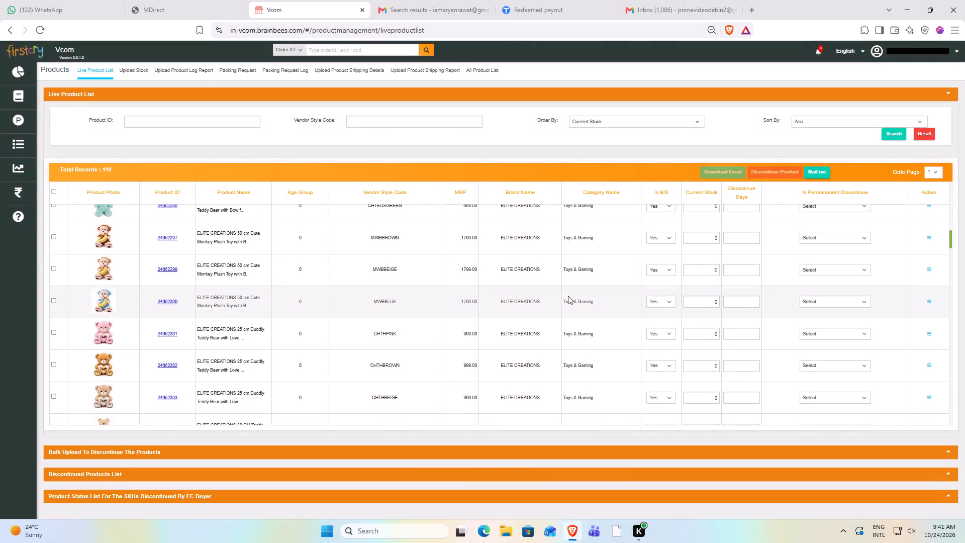
click(712, 300)
text(100)
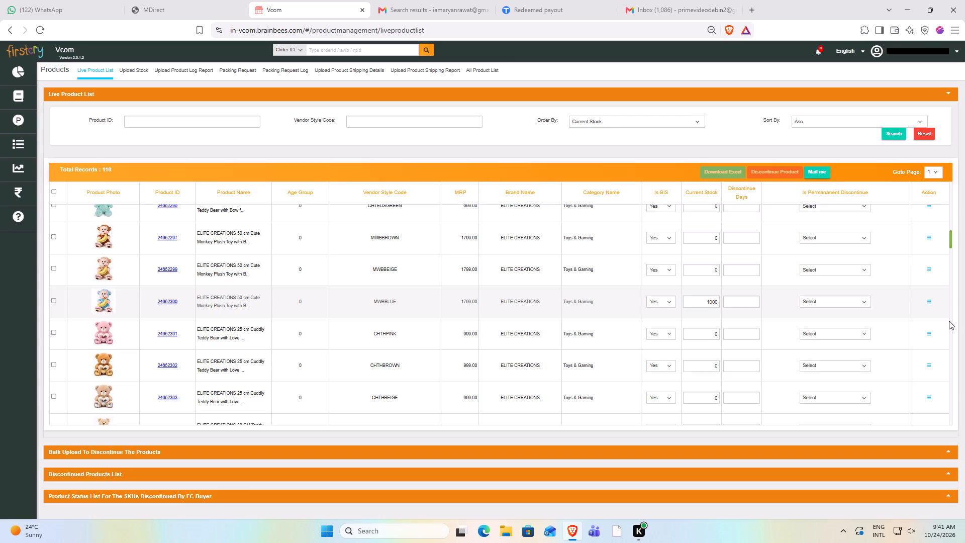
click(933, 313)
click(545, 292)
key(ctrl+v)
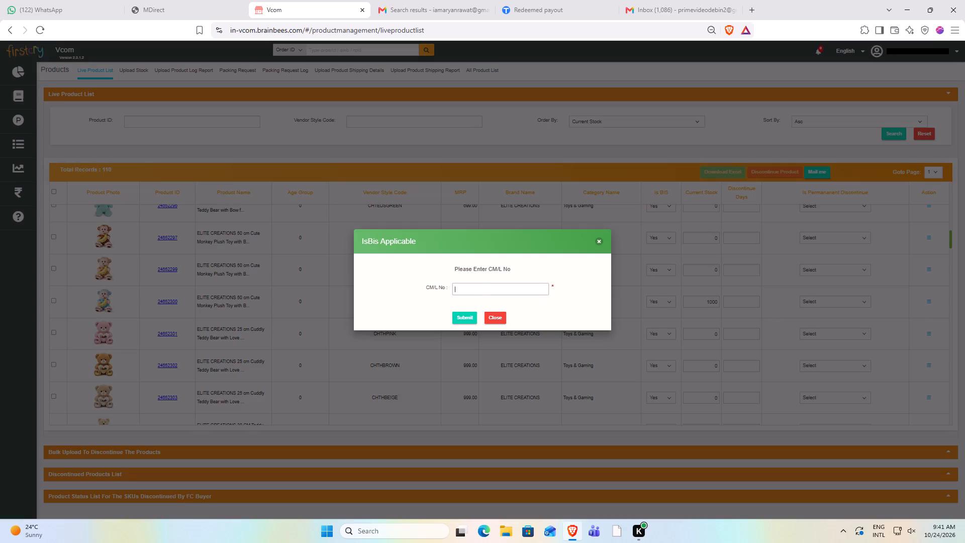
click(466, 315)
click(539, 296)
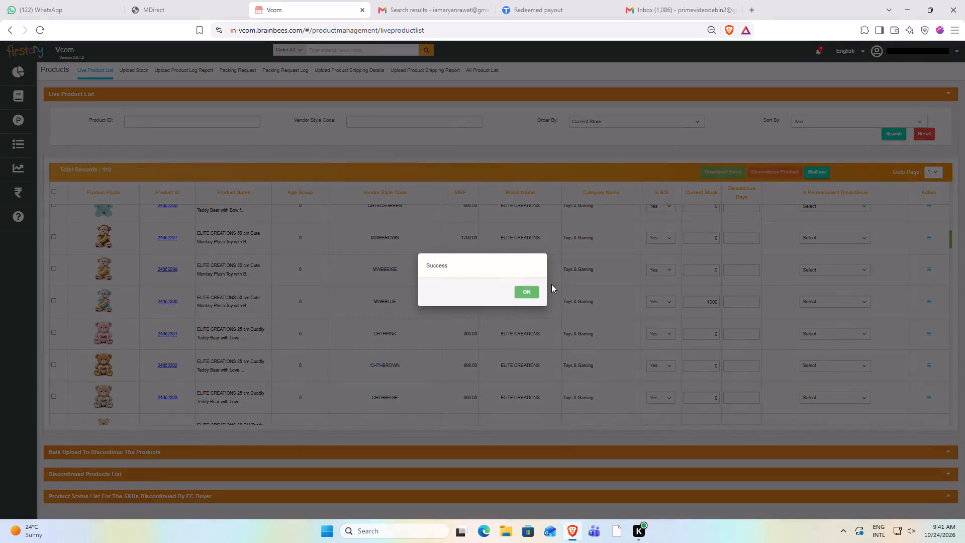
click(540, 292)
click(531, 293)
Update the current stock of the CHTHPINK teddy bear to 1000, submitting it with the copied CM/L number.
scroll(529, 293, down, 11)
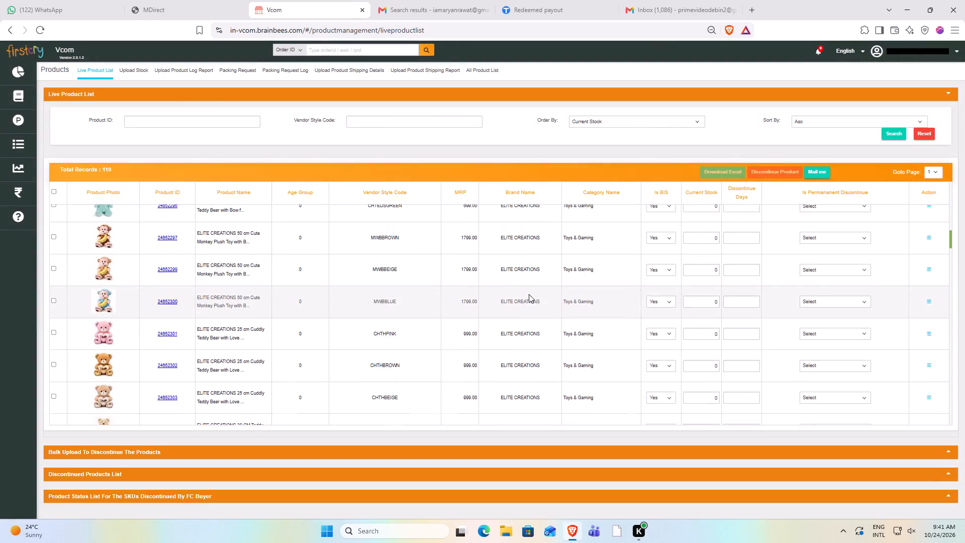
scroll(529, 294, down, 5)
scroll(529, 292, up, 2)
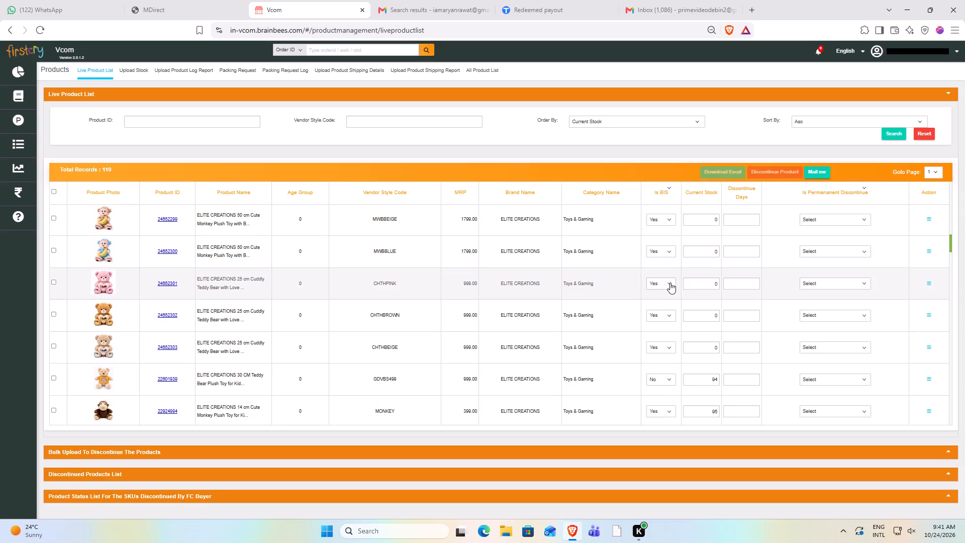
click(690, 285)
text(100)
click(929, 286)
click(928, 297)
click(529, 285)
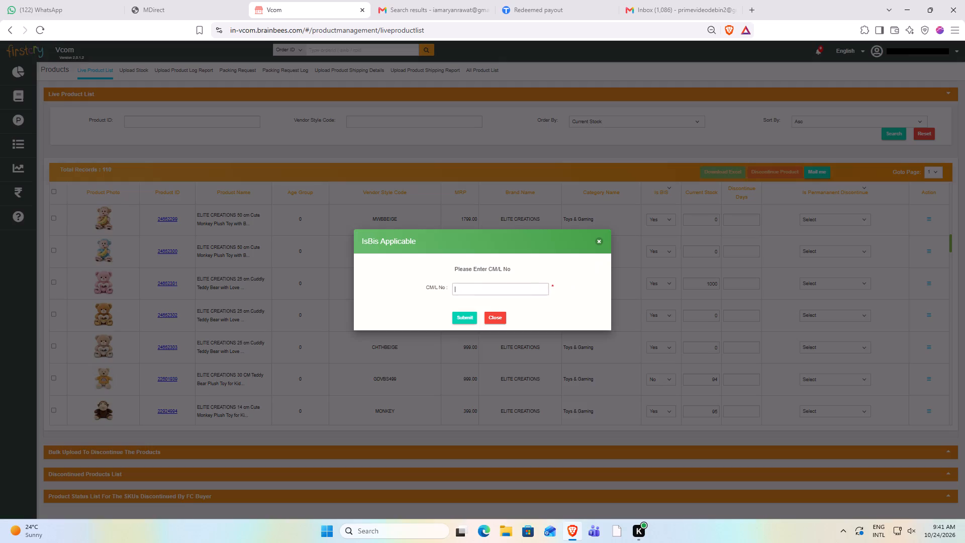
key(ctrl+v)
click(466, 323)
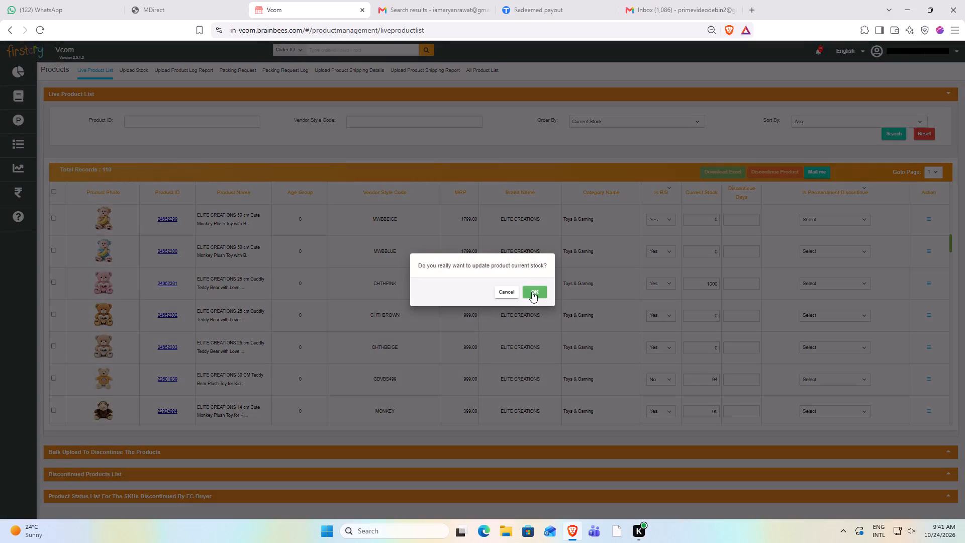
click(533, 291)
click(522, 293)
Update the current stock of the CHTHBROWN teddy bear to 1000, submitting it with the copied CM/L number.
scroll(511, 363, down, 5)
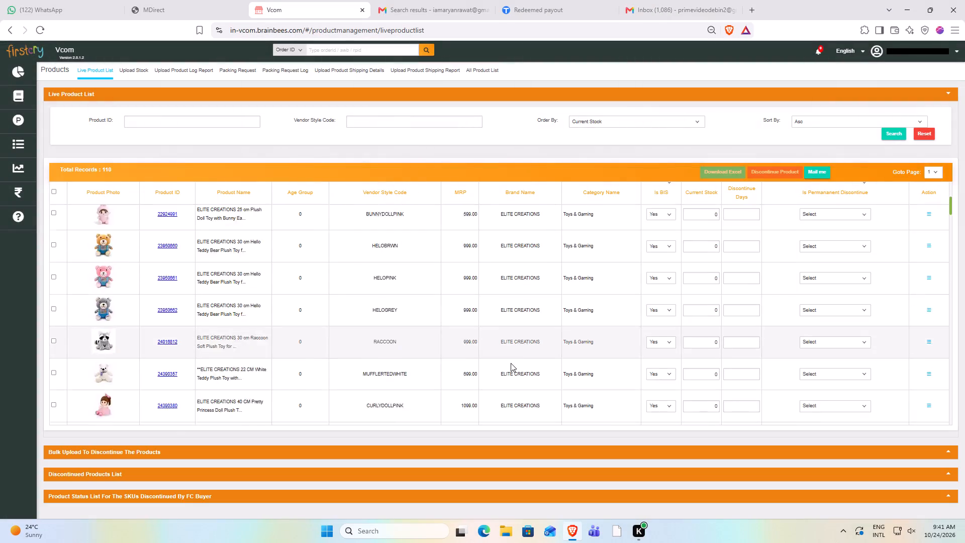
scroll(511, 363, down, 12)
scroll(511, 362, up, 3)
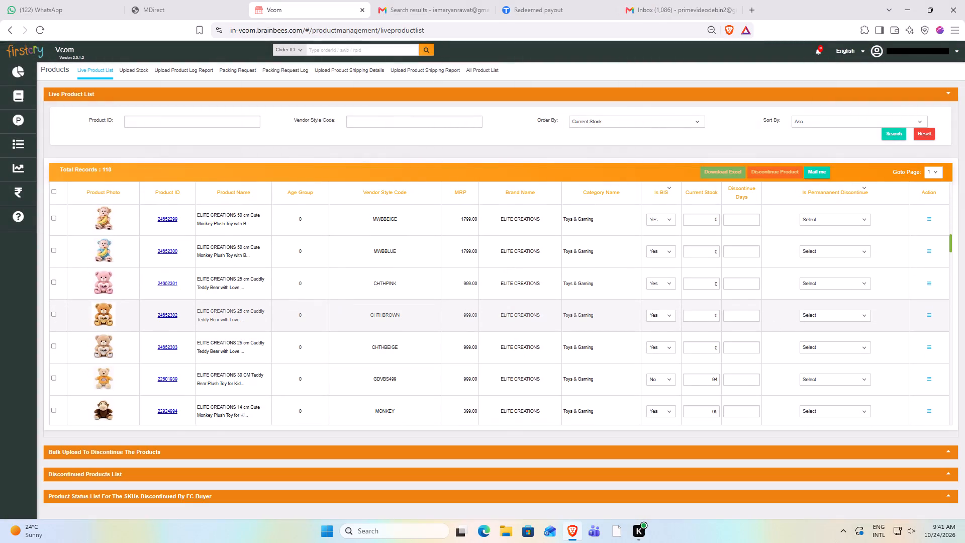
click(706, 317)
text(100)
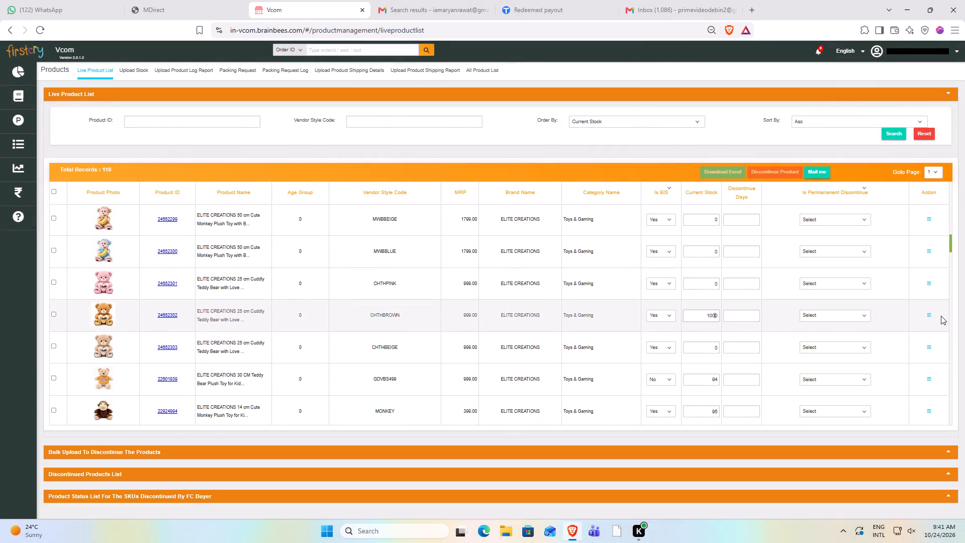
click(930, 322)
click(925, 327)
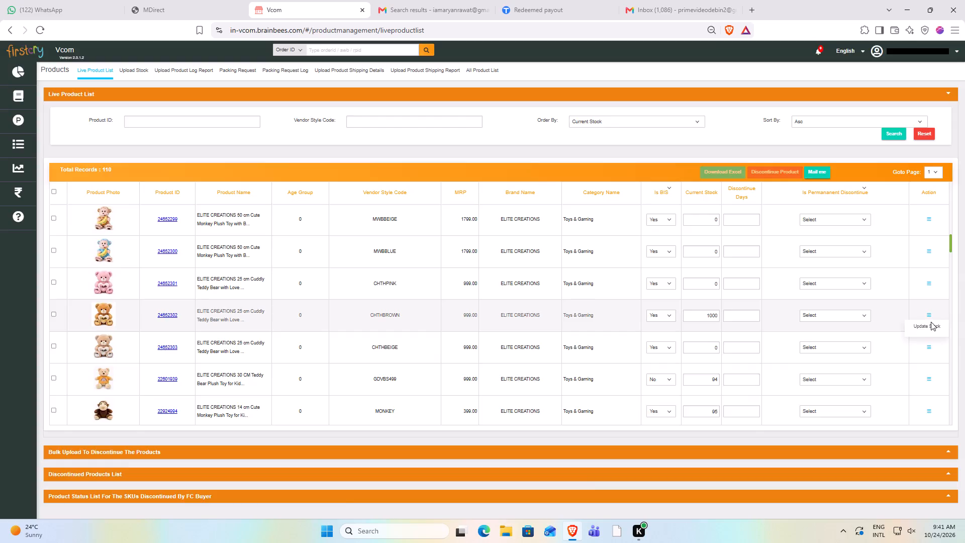
click(933, 326)
click(503, 288)
key(ctrl+b)
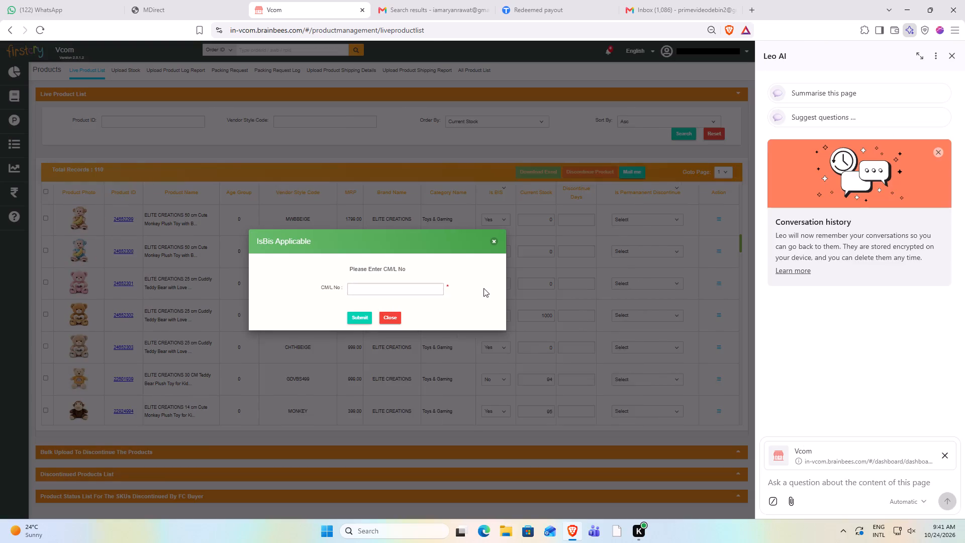
key(ctrl+b)
key(ctrl+v)
click(465, 318)
click(541, 292)
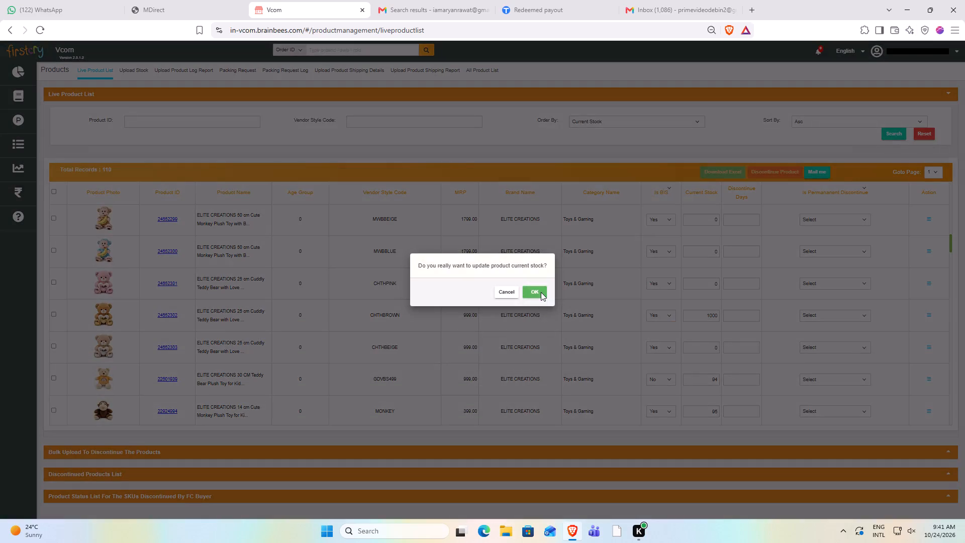
click(529, 293)
Update the current stock of the CHTHBEIGE teddy bear to 1000, submitting it with the copied CM/L number.
scroll(558, 299, down, 20)
scroll(558, 299, down, 3)
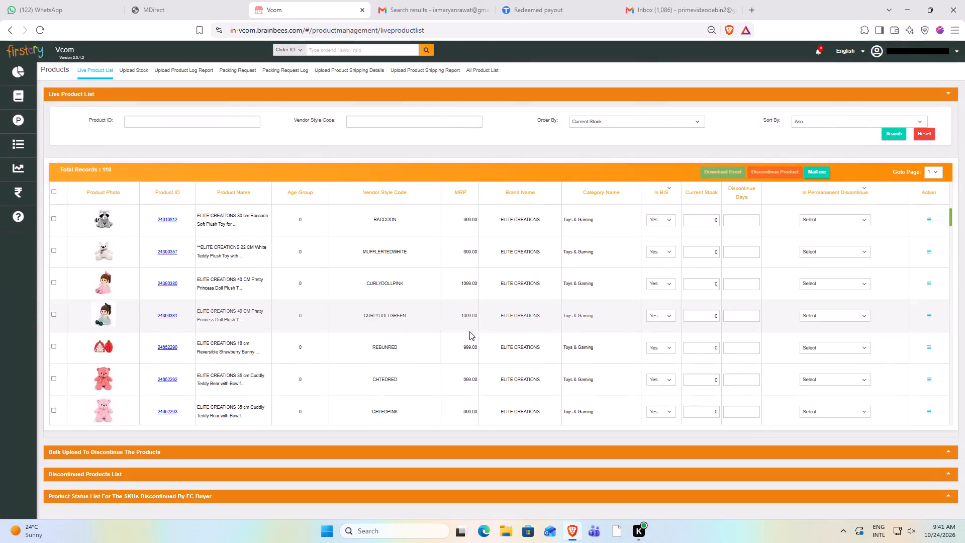
scroll(469, 331, down, 3)
scroll(353, 378, down, 1)
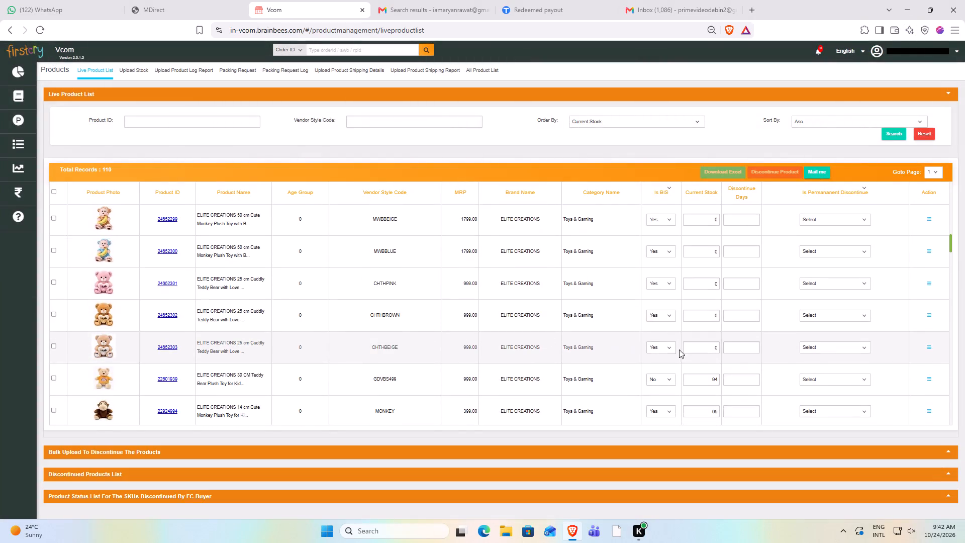
click(700, 347)
text(1000)
key(BackSpace)
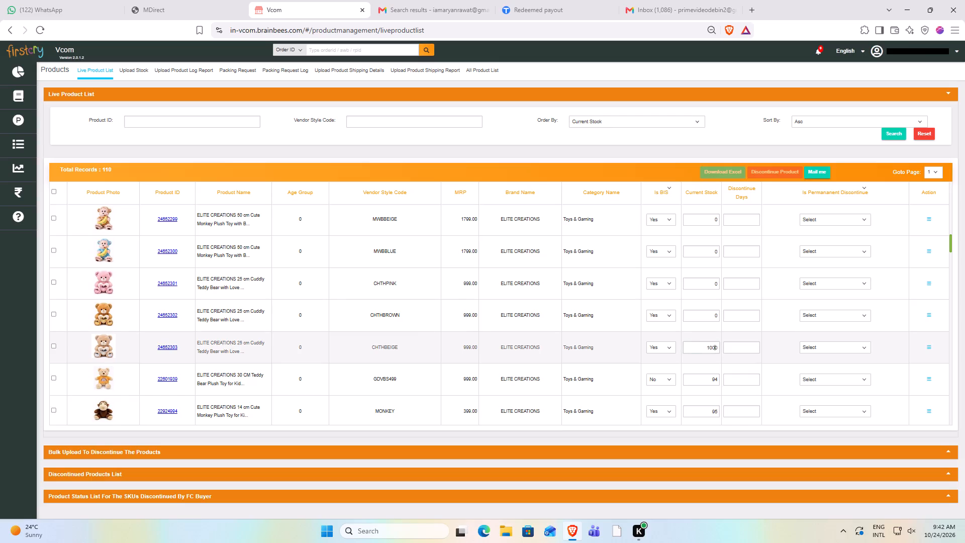
click(930, 360)
click(528, 289)
key(ctrl+b)
key(ctrl+b)
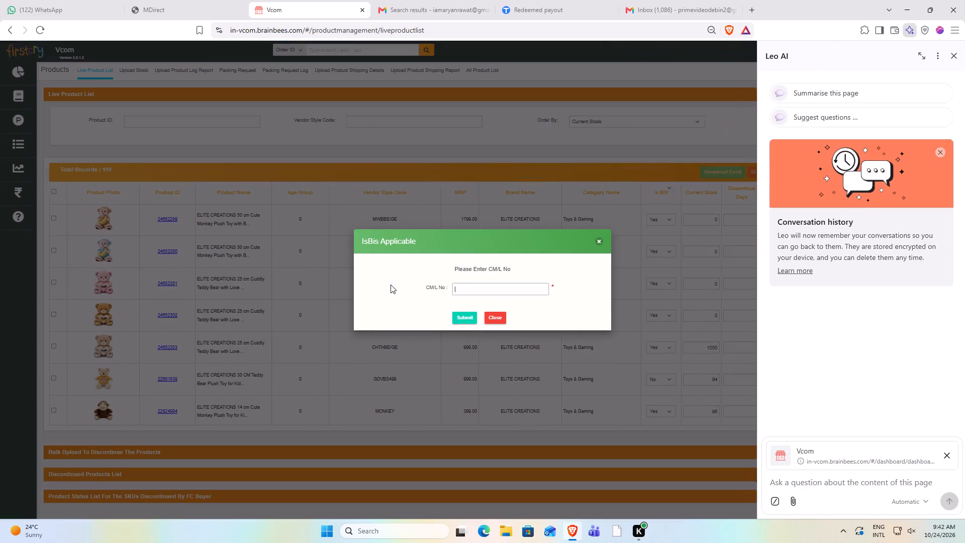
key(ctrl+v)
click(463, 314)
click(535, 293)
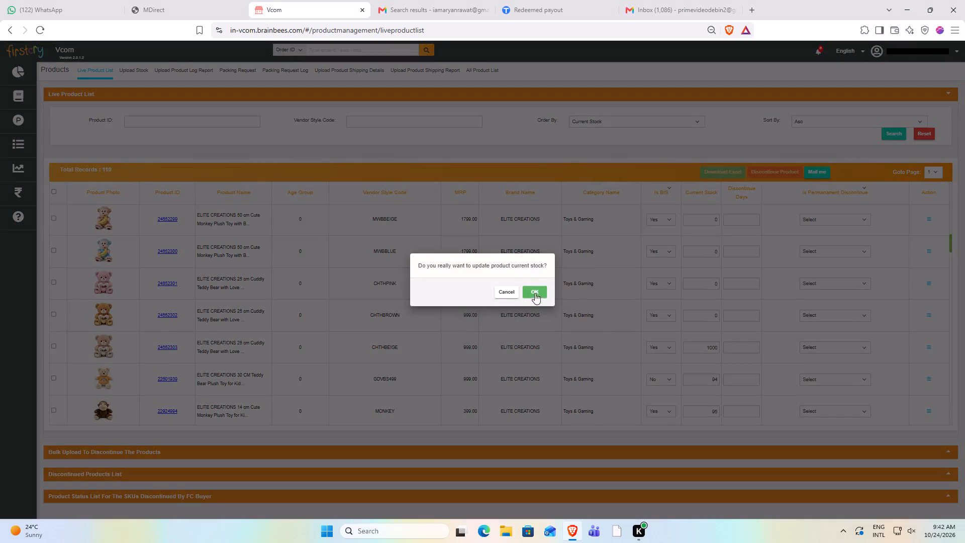
click(530, 292)
Update the current stock of the 14 cm plush toy with vendor style code MONKEY to 0.
scroll(503, 330, down, 7)
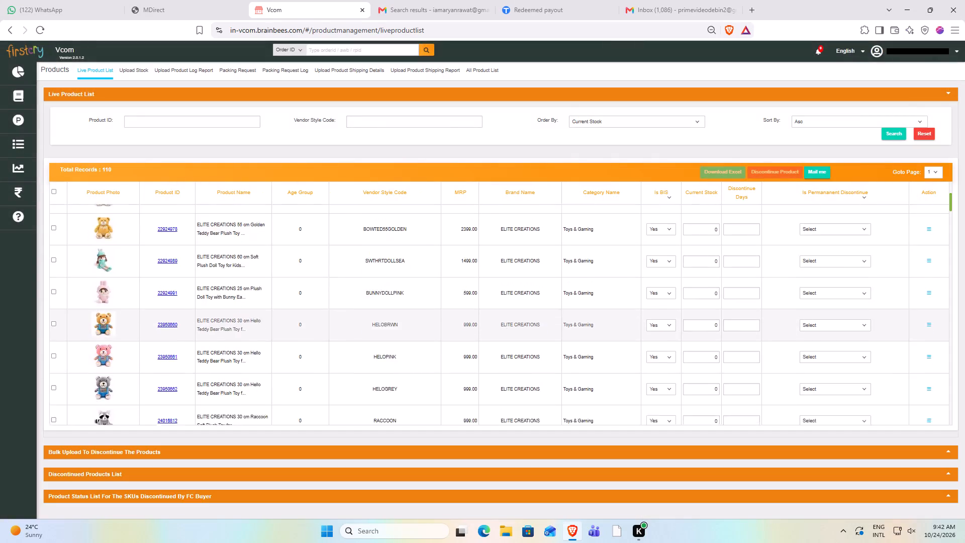
scroll(502, 322, down, 10)
scroll(504, 336, up, 1)
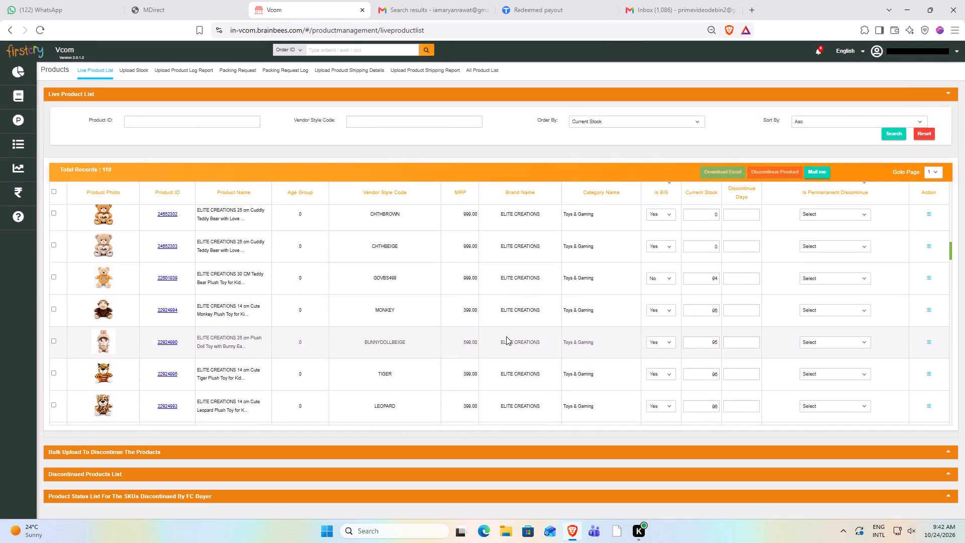
double_click(705, 307)
key(0)
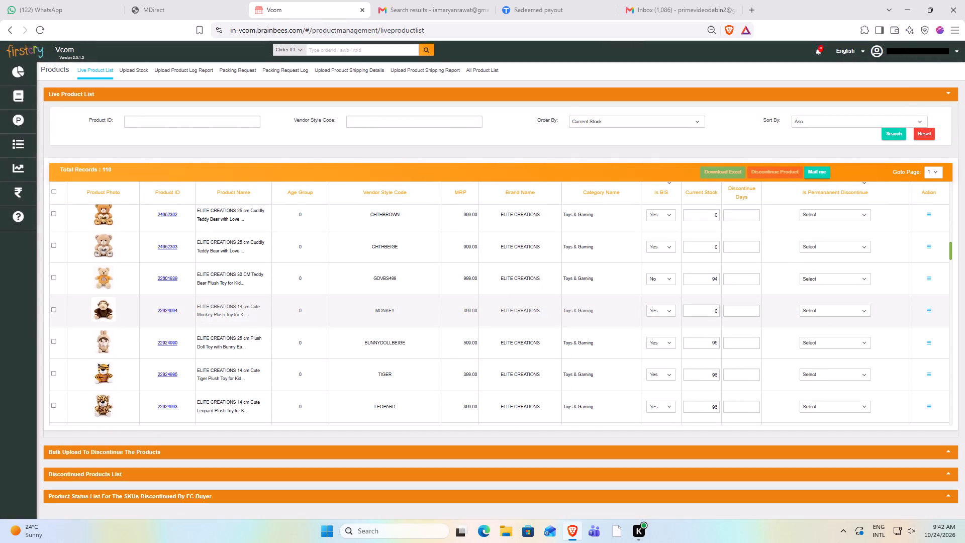
click(937, 320)
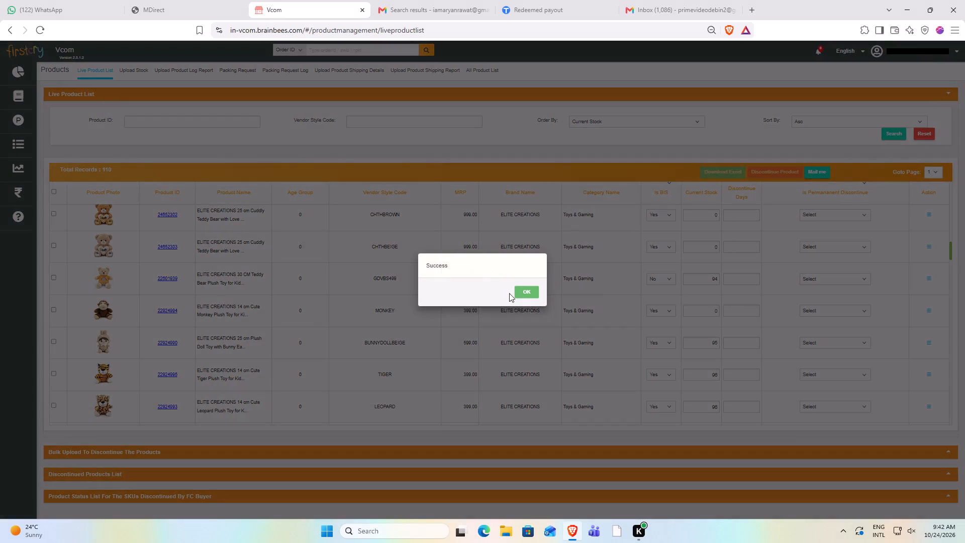
click(519, 296)
Update the current stock of the 14 cm plush toy with vendor style code TIGER to 0.
scroll(481, 391, down, 16)
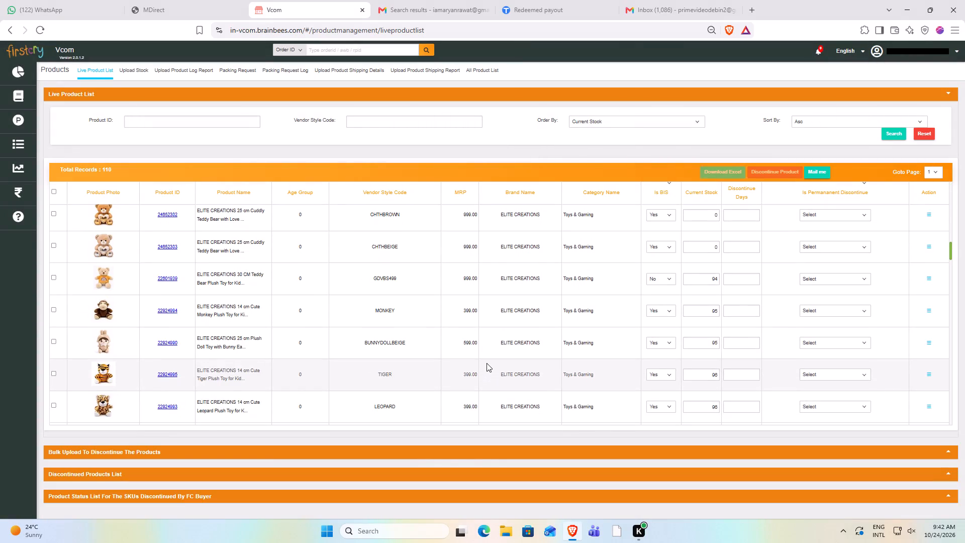
scroll(487, 362, down, 1)
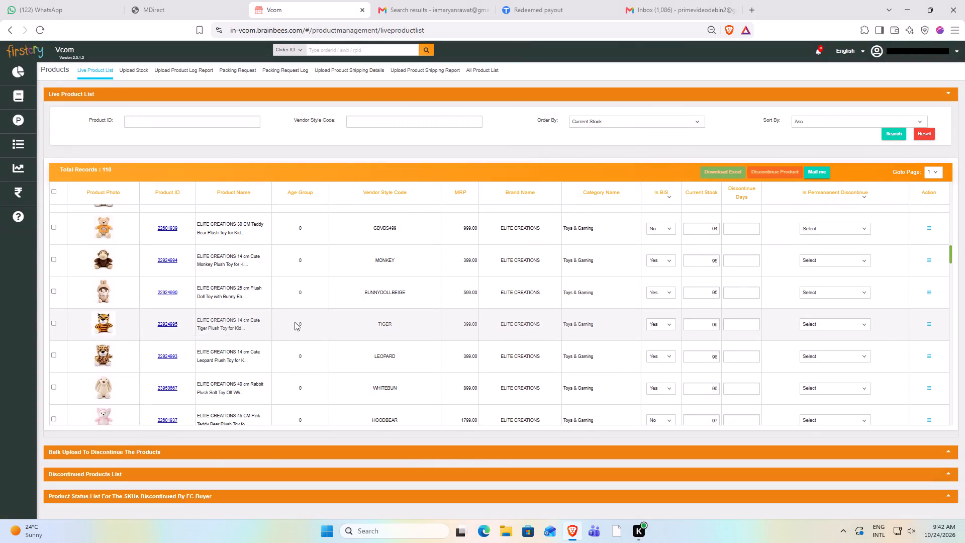
double_click(706, 329)
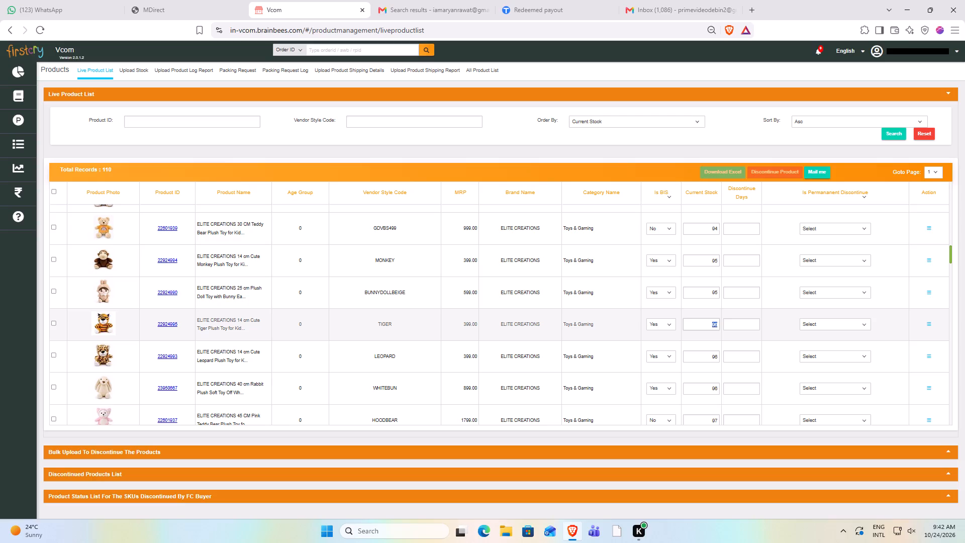
key(0)
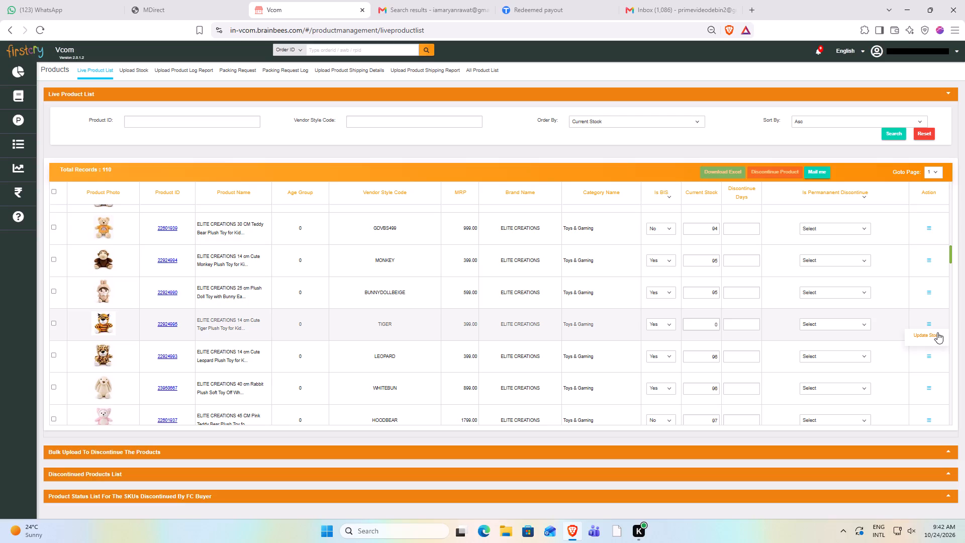
click(936, 335)
click(524, 293)
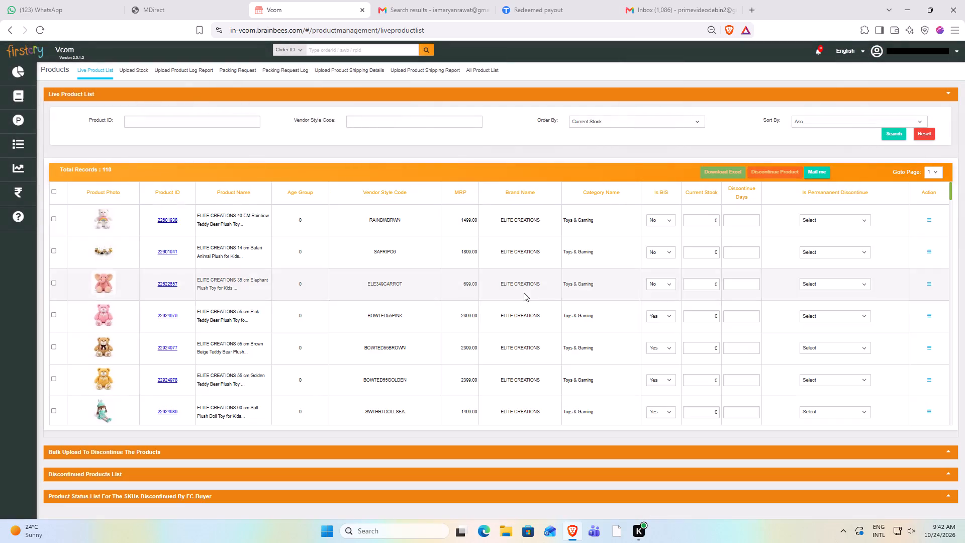
Update the current stock of the 14 cm plush toy with vendor style code LEOPARD to 0.
scroll(516, 368, down, 18)
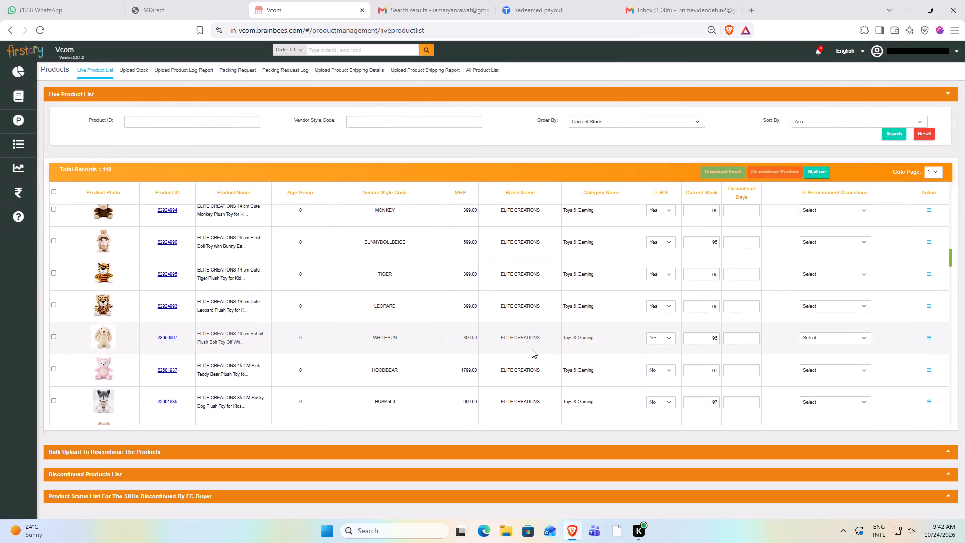
double_click(704, 312)
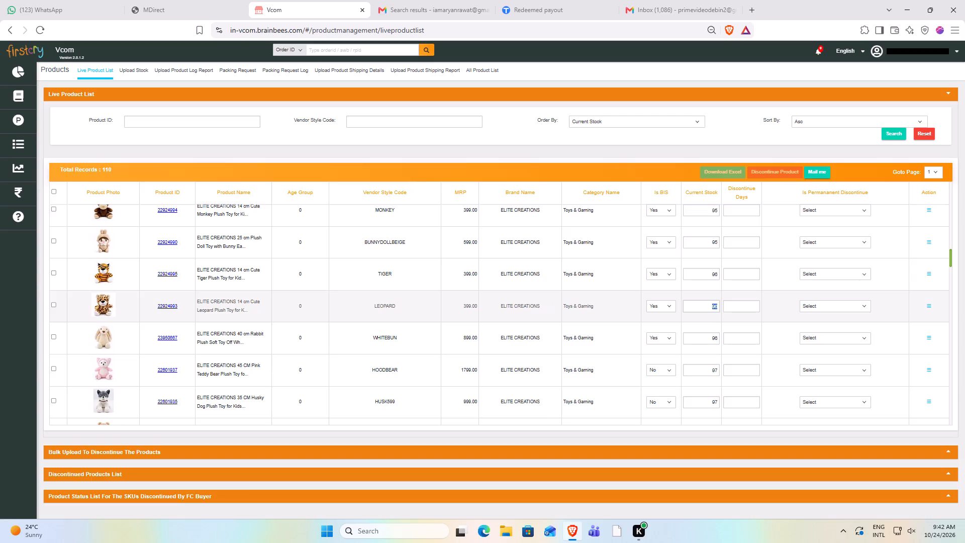
key(0)
click(935, 318)
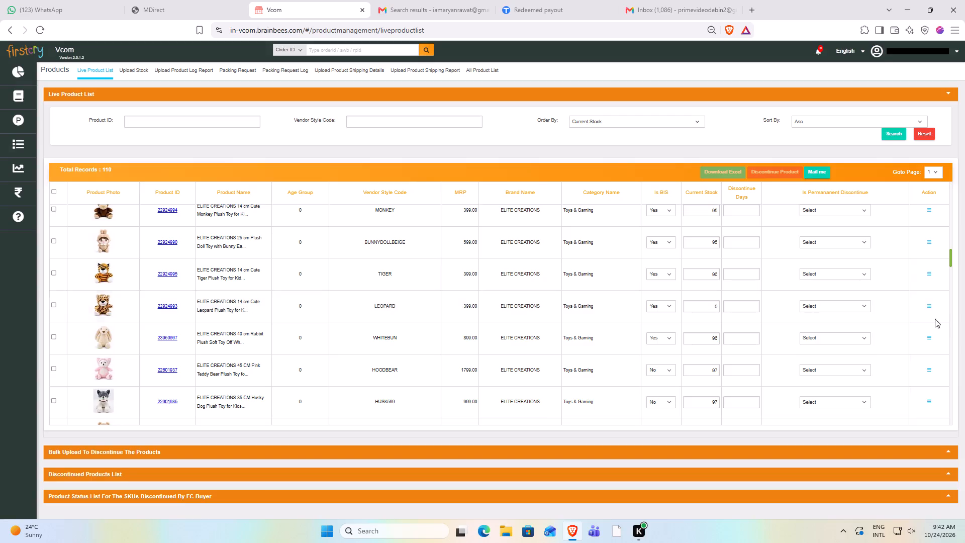
click(530, 295)
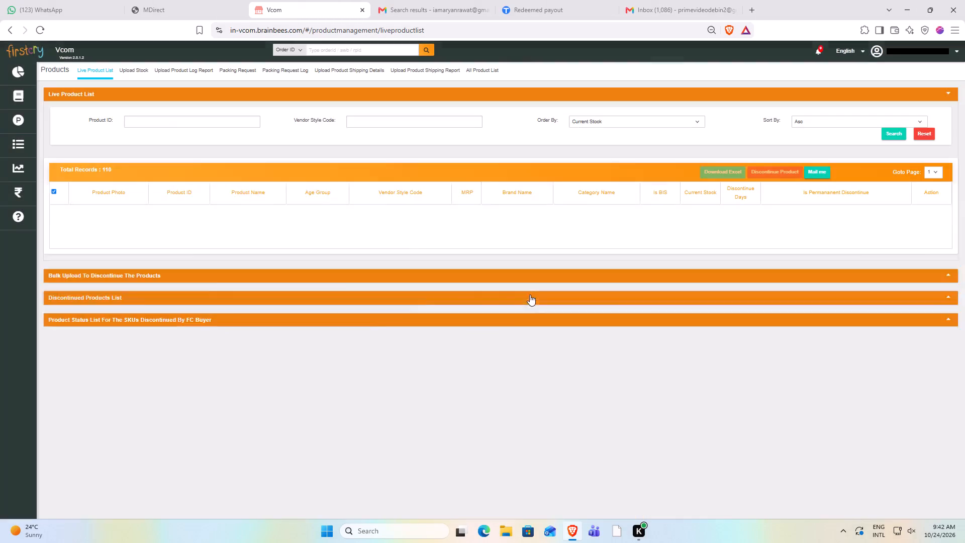
Open the FirstCry store page of the REBUNRED reversible strawberry bunny from the live product list.
scroll(510, 338, down, 3)
scroll(509, 339, up, 20)
scroll(509, 339, up, 2)
scroll(219, 290, down, 2)
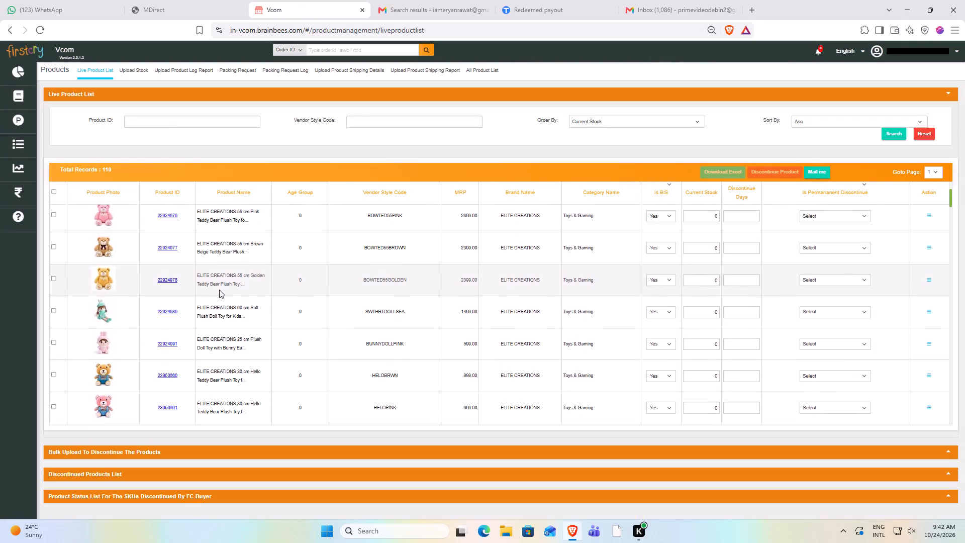
scroll(219, 290, down, 5)
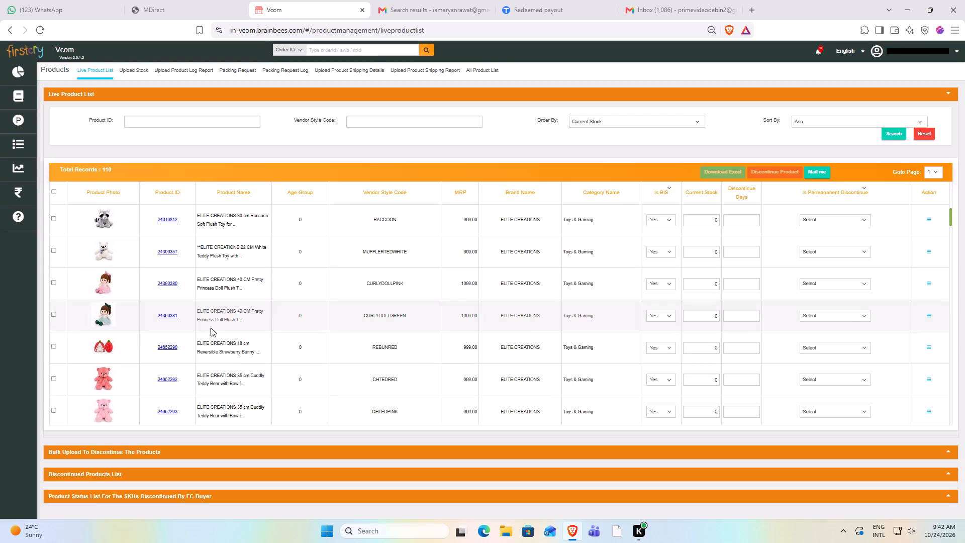
click(168, 349)
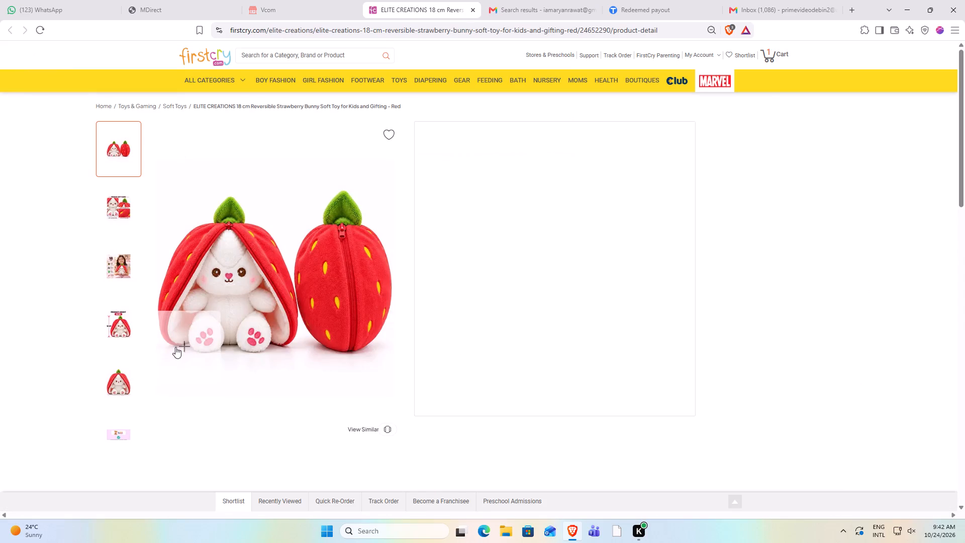
Search the FirstCry store for "elite" and open the suggested ELITE CREATIONS brand listing.
click(318, 56)
text(elite)
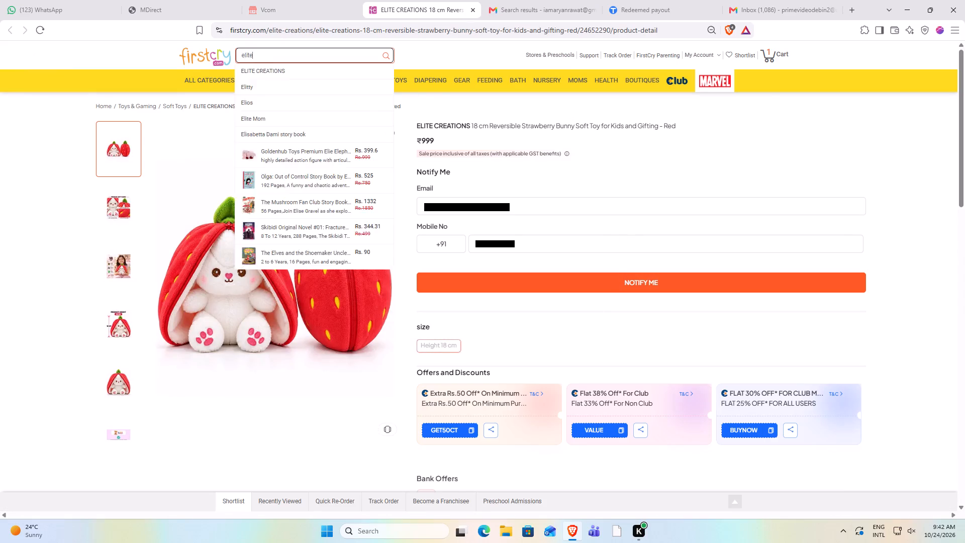
click(354, 67)
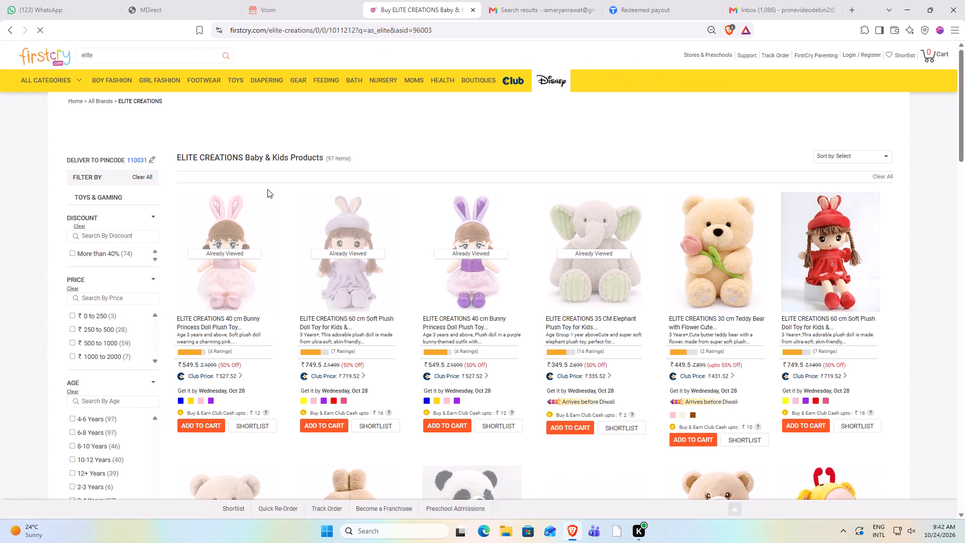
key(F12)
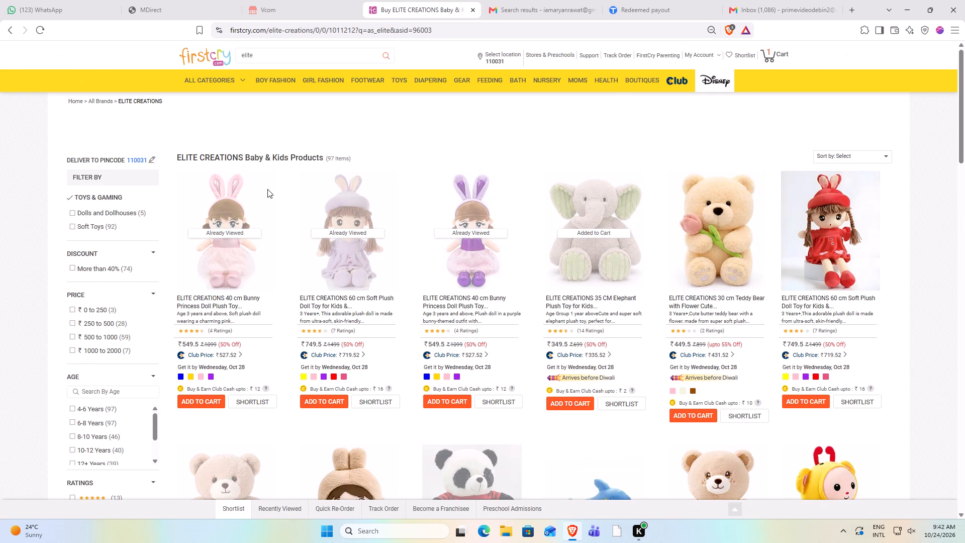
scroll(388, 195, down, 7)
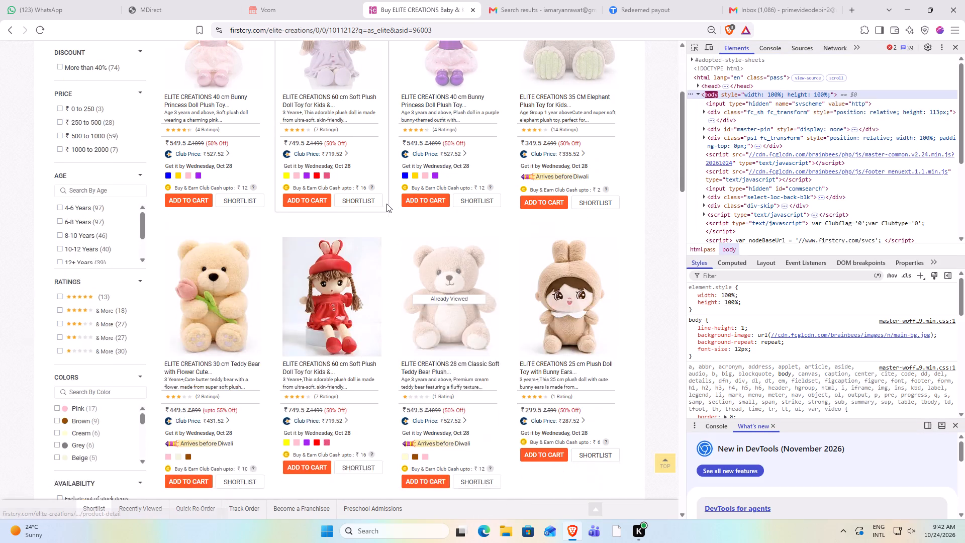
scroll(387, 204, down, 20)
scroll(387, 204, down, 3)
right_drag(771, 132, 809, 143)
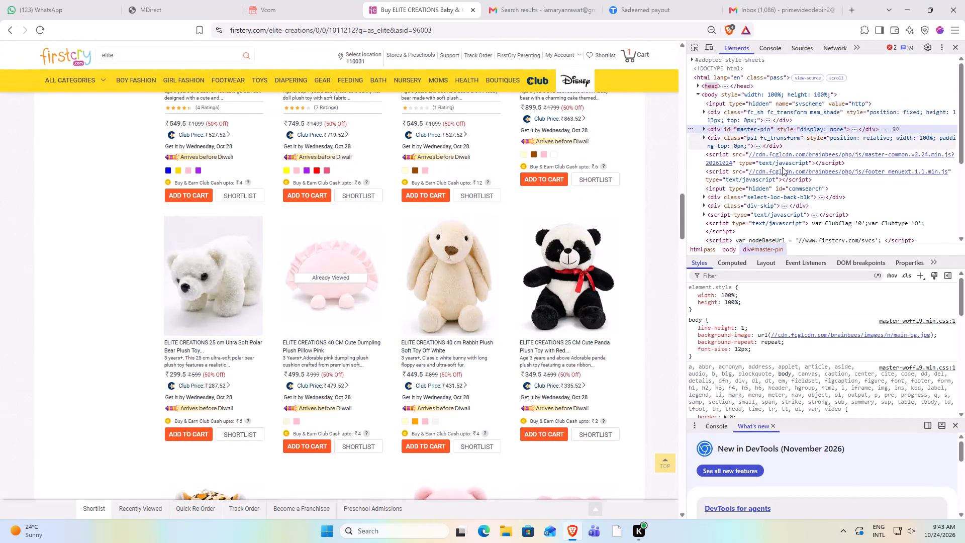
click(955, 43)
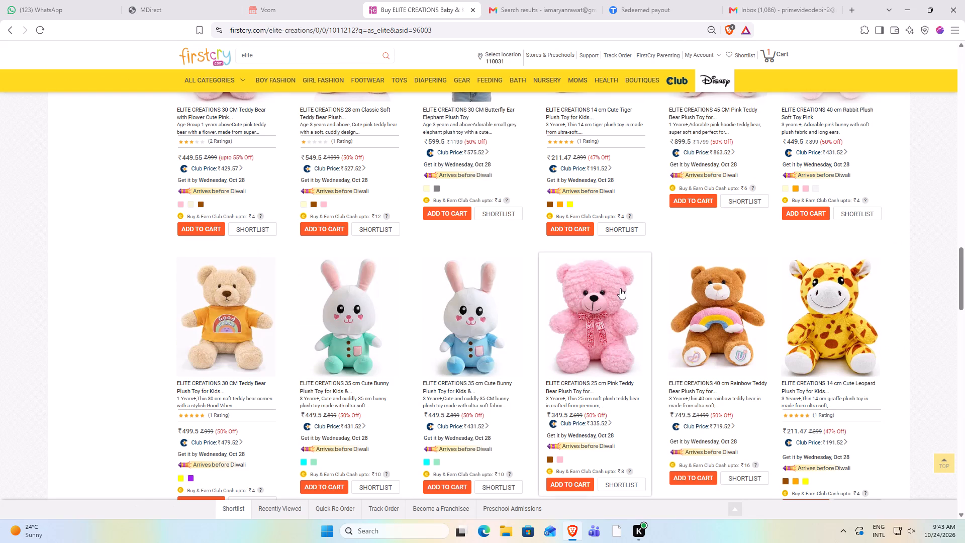
Look through the ELITE CREATIONS listing to its end, examining which toys are out of stock.
scroll(688, 280, down, 20)
scroll(688, 280, down, 8)
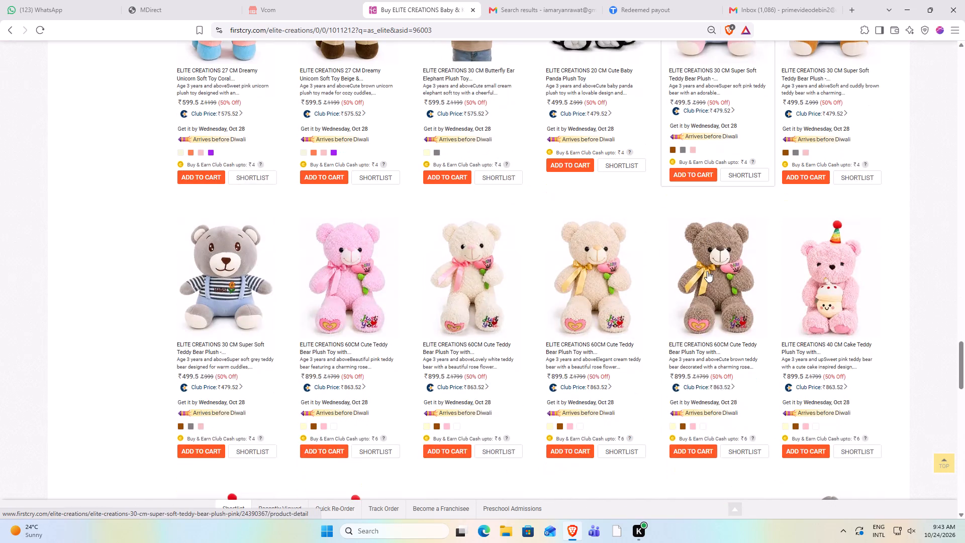
scroll(707, 271, up, 1)
scroll(707, 271, down, 20)
scroll(707, 271, down, 1)
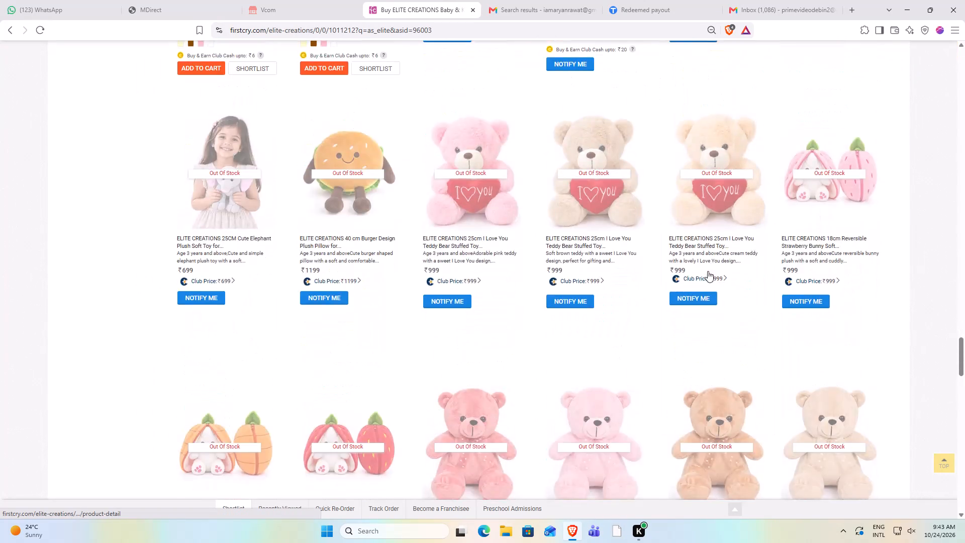
scroll(708, 271, down, 2)
scroll(708, 272, up, 2)
scroll(708, 272, down, 7)
scroll(708, 272, up, 7)
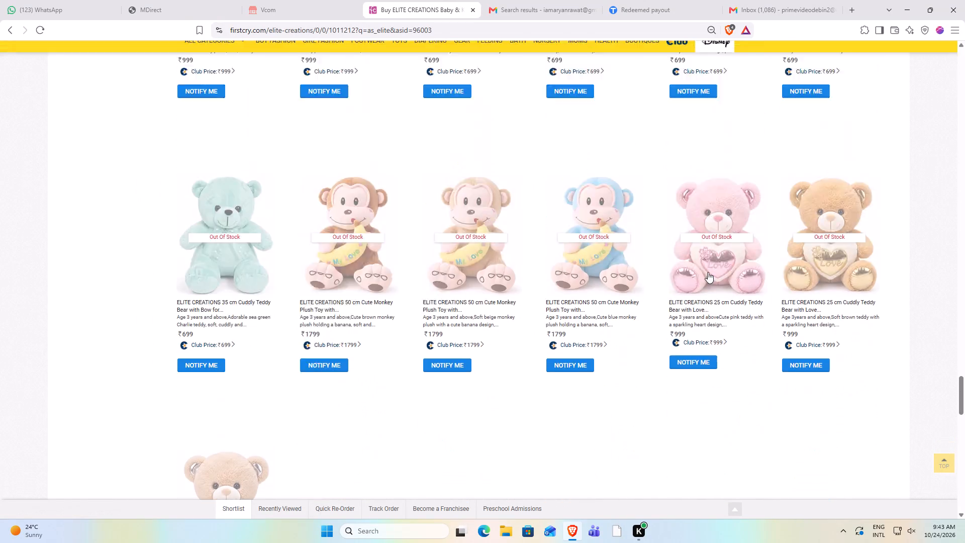
scroll(708, 272, up, 7)
scroll(872, 270, up, 3)
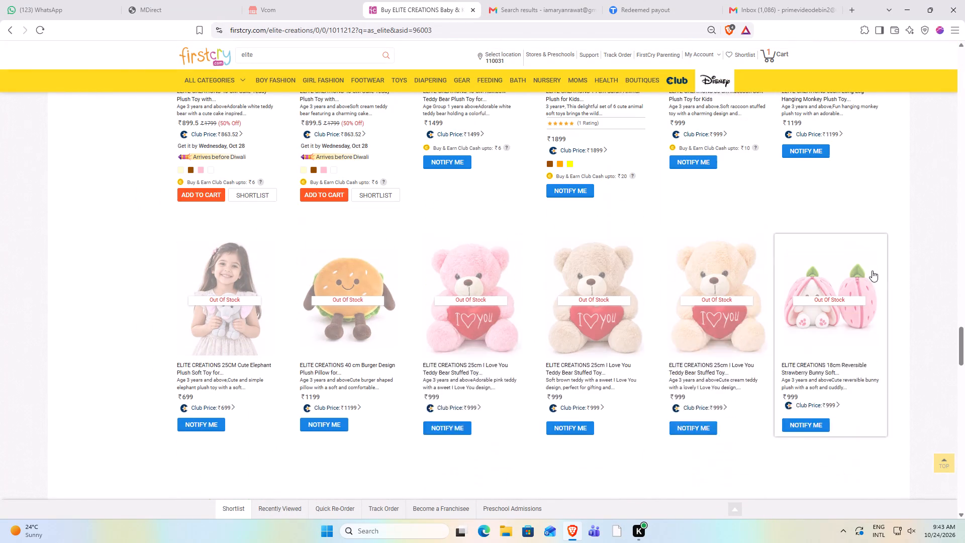
scroll(872, 270, up, 2)
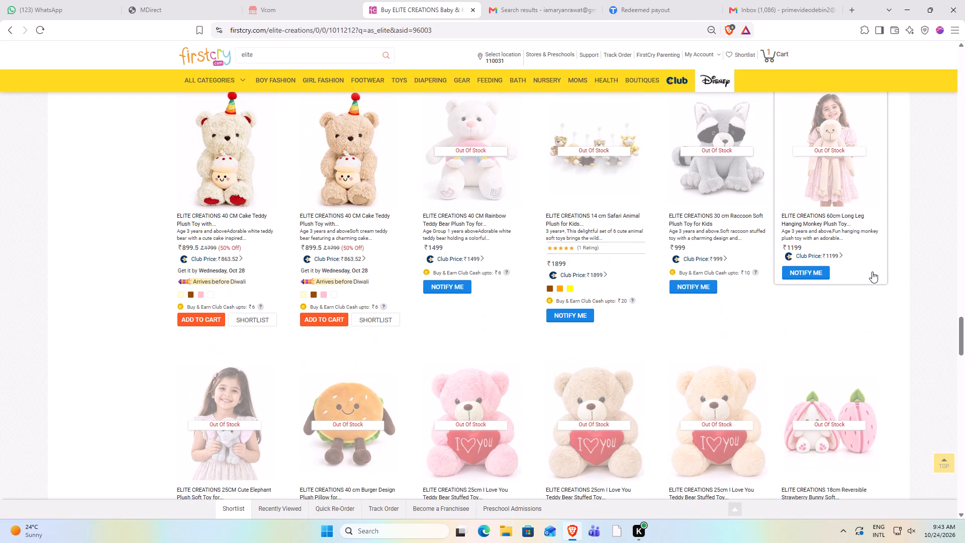
scroll(843, 310, down, 3)
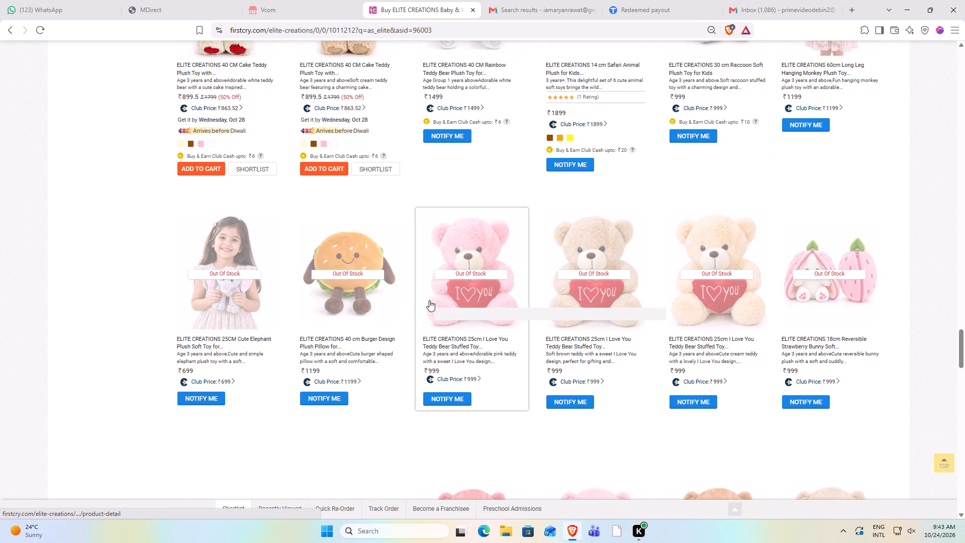
scroll(388, 305, up, 9)
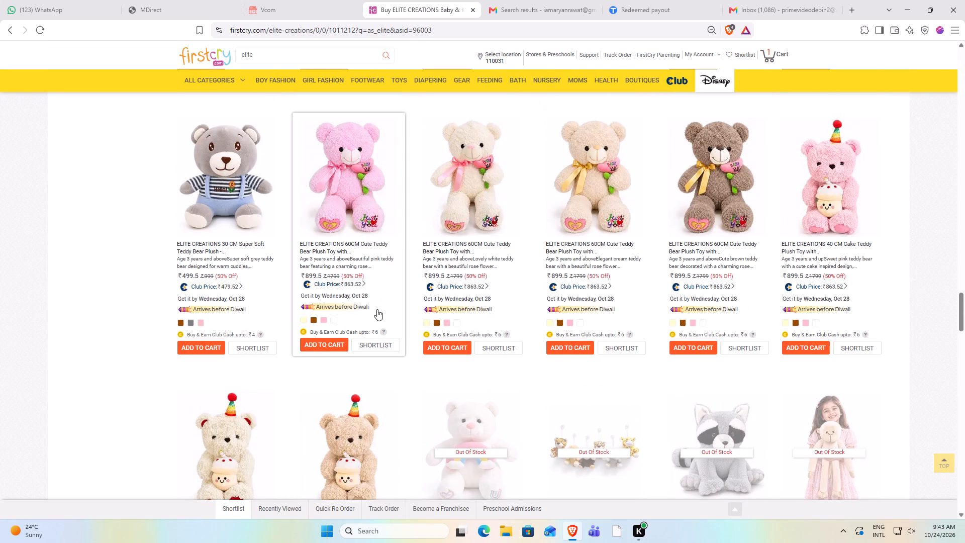
scroll(376, 309, down, 5)
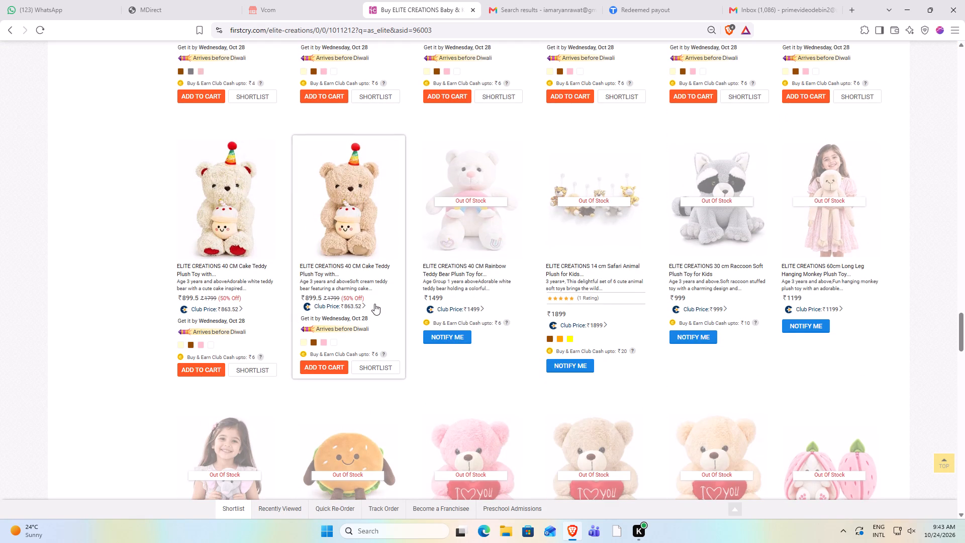
scroll(372, 306, down, 3)
scroll(369, 298, up, 3)
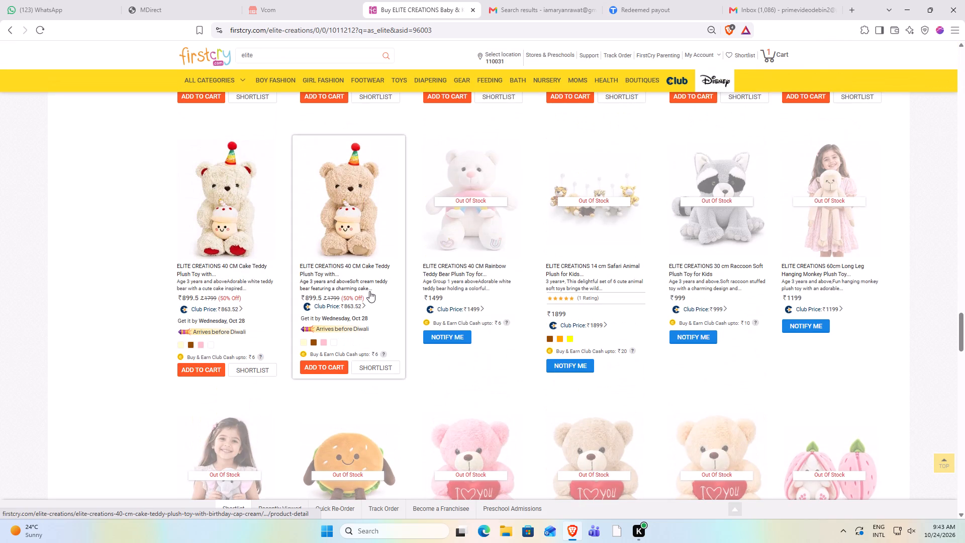
scroll(369, 291, down, 1)
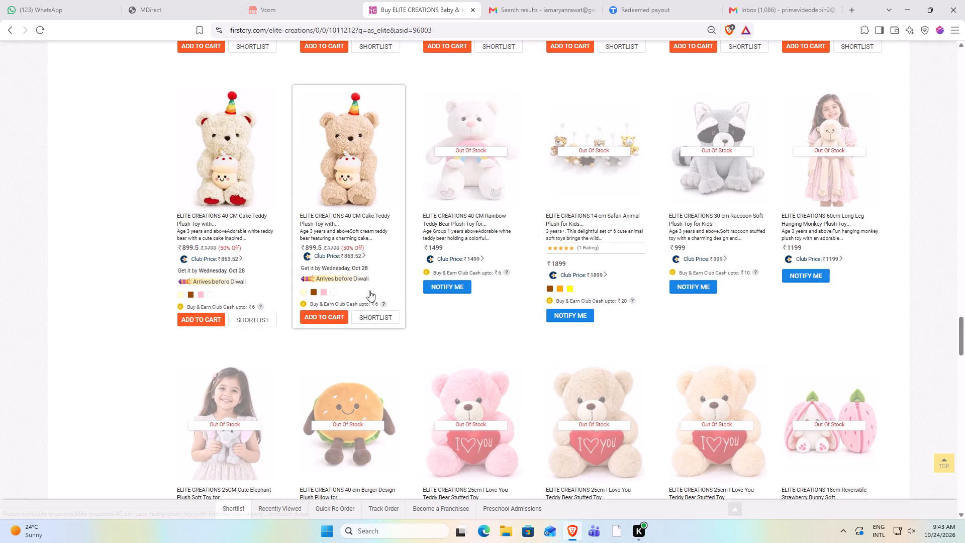
Review the available ELITE CREATIONS toys row by row, going back up to the start of the listing.
scroll(369, 299, up, 20)
scroll(369, 299, up, 20)
scroll(369, 299, up, 8)
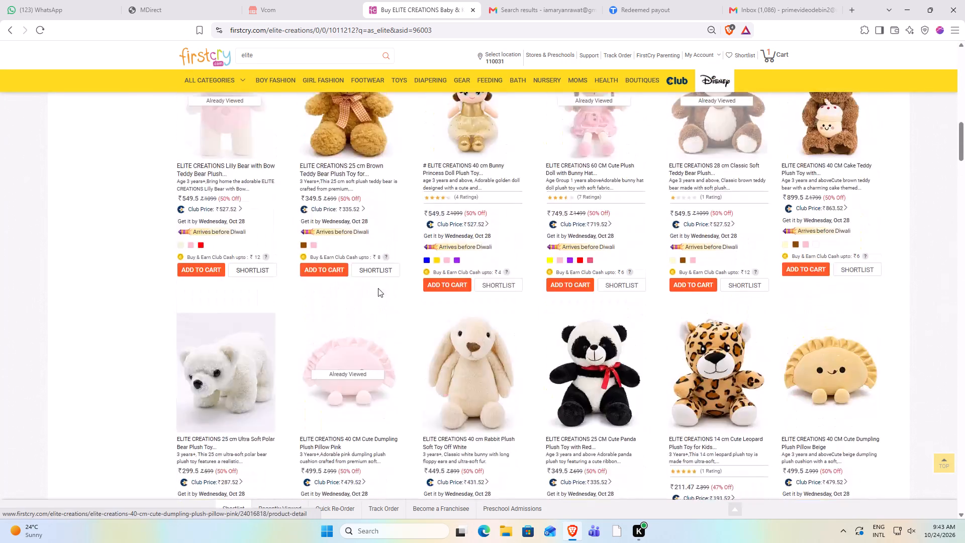
scroll(378, 288, up, 5)
scroll(378, 288, down, 13)
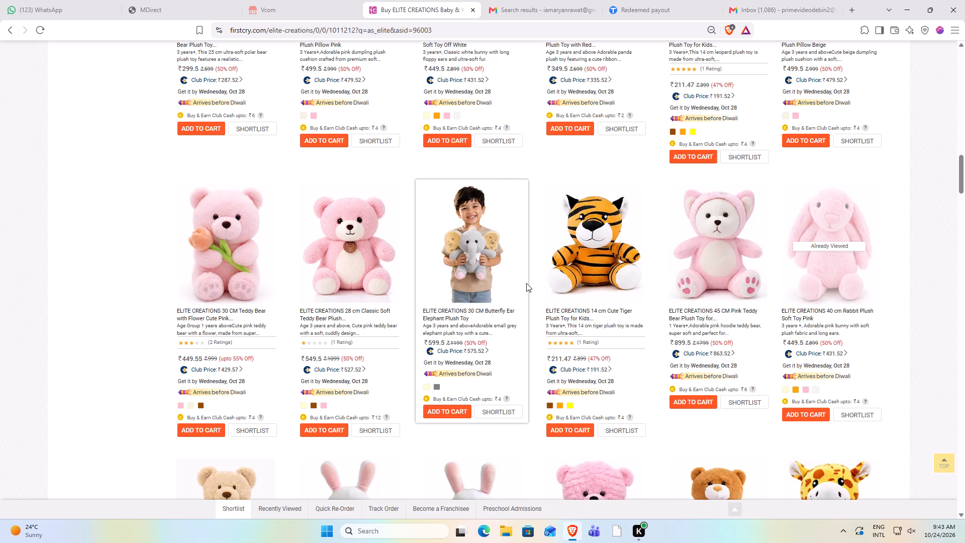
scroll(526, 283, up, 4)
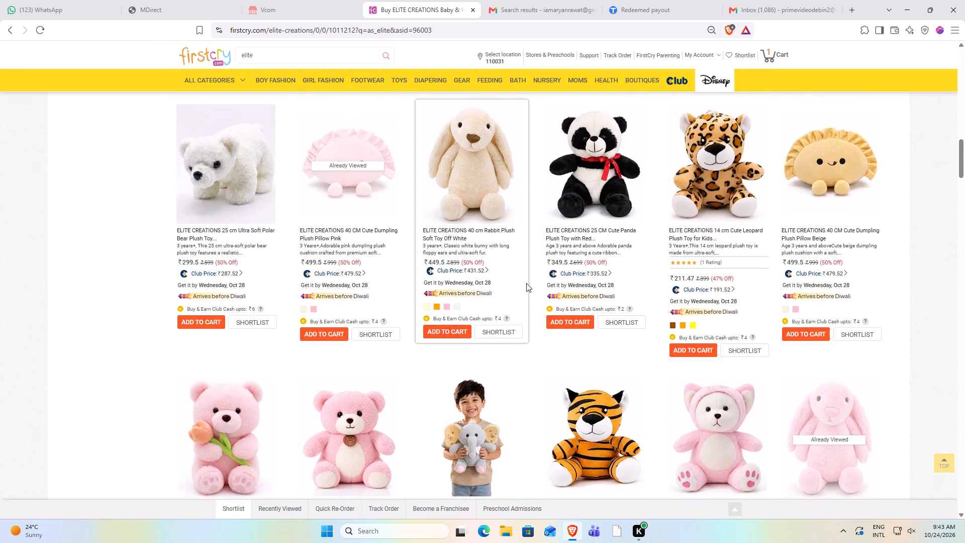
scroll(174, 274, up, 6)
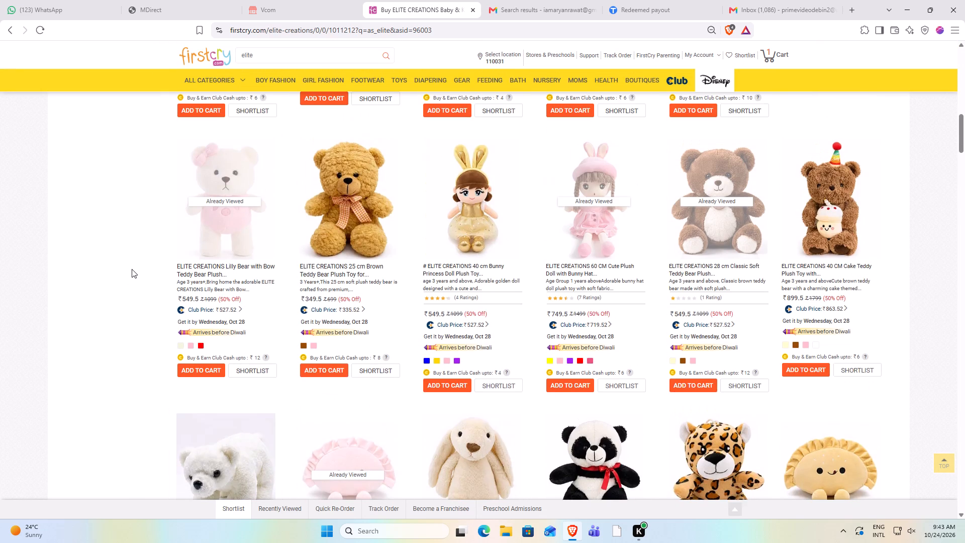
scroll(132, 267, up, 6)
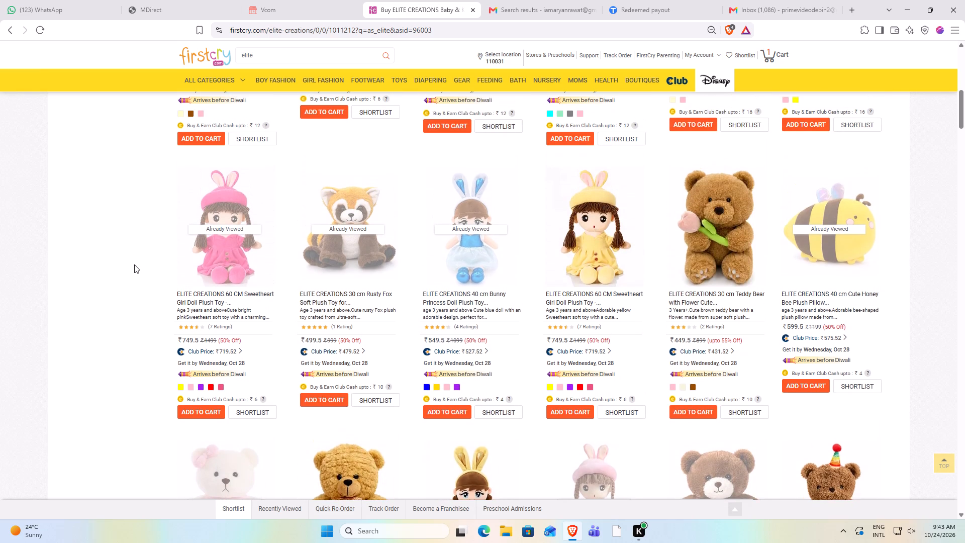
scroll(134, 264, up, 4)
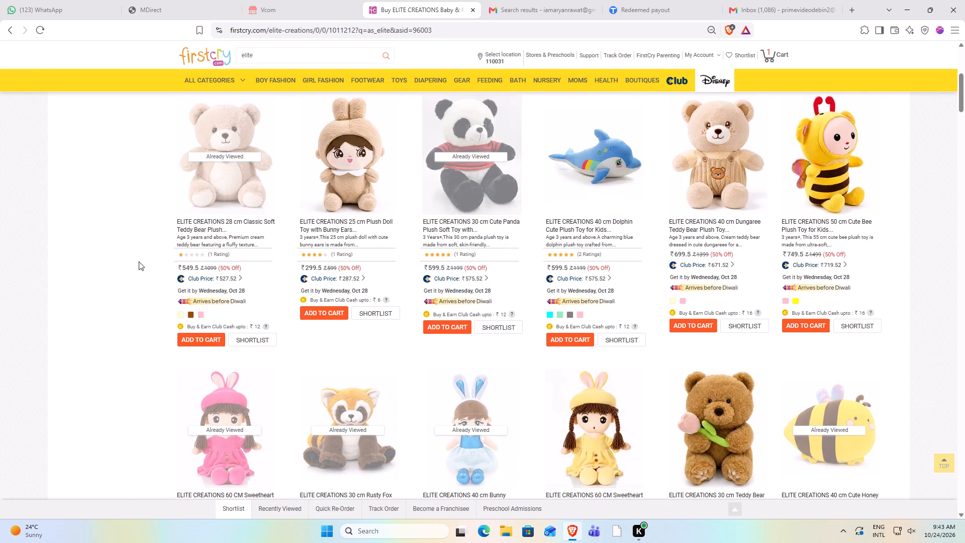
scroll(140, 261, up, 2)
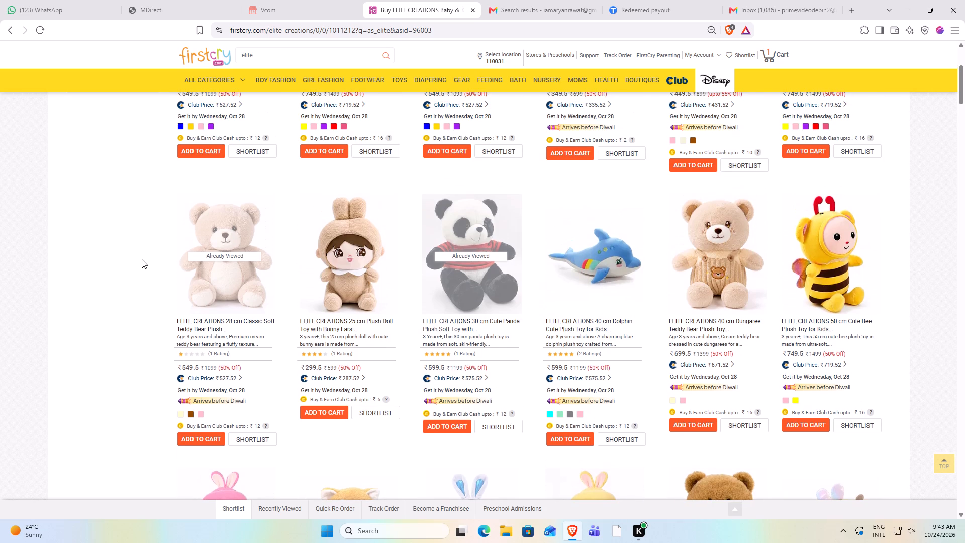
scroll(147, 254, up, 2)
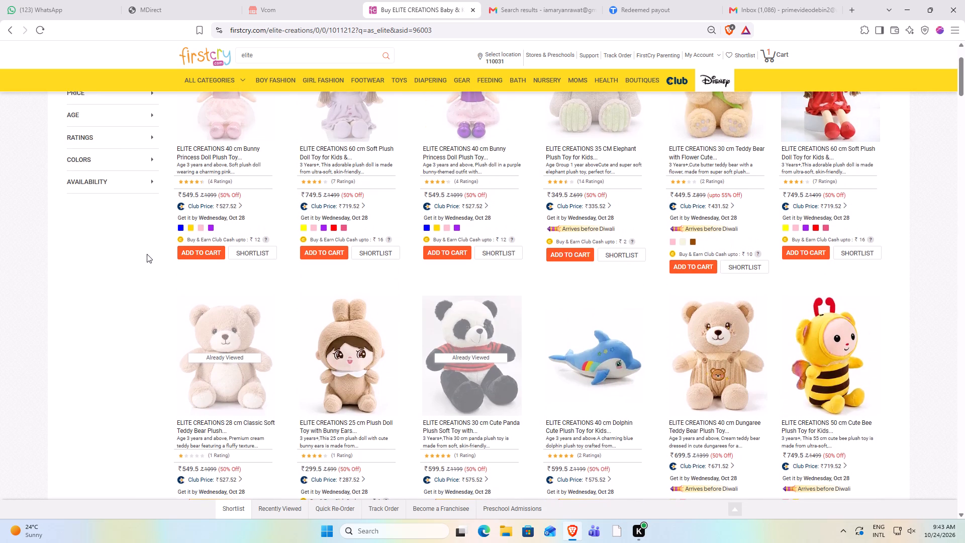
Open the 35 CM Elephant Plush Toy's product page and check its ratings and customer reviews.
click(625, 124)
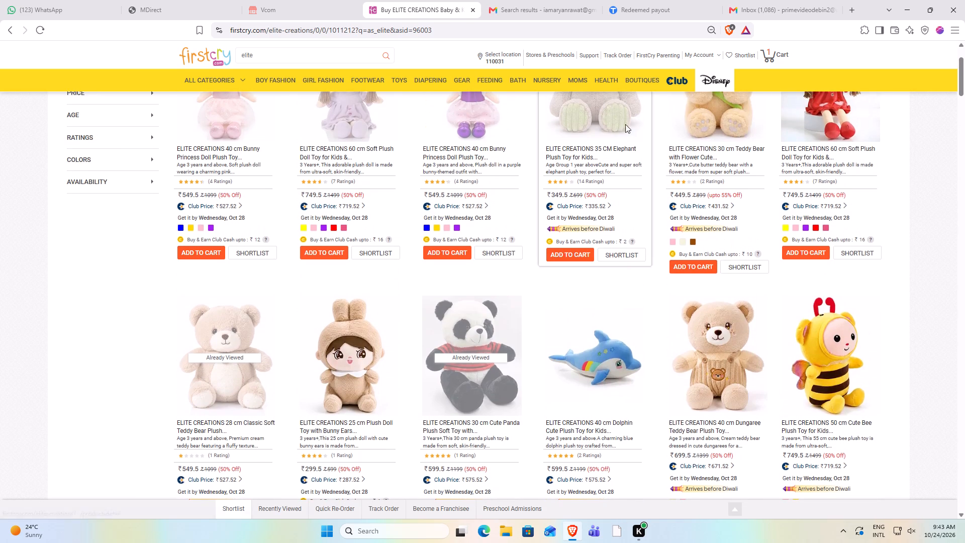
scroll(370, 260, down, 4)
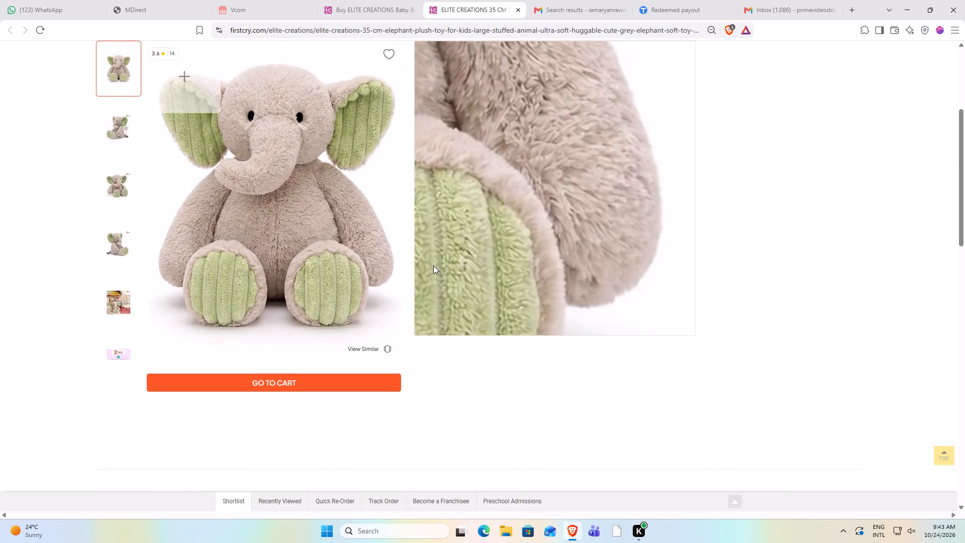
scroll(514, 315, down, 7)
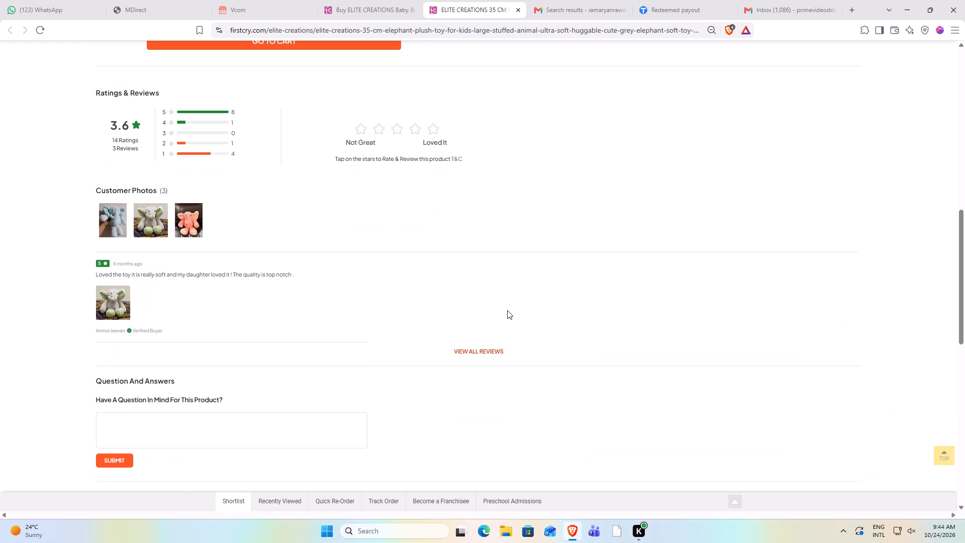
scroll(507, 310, up, 8)
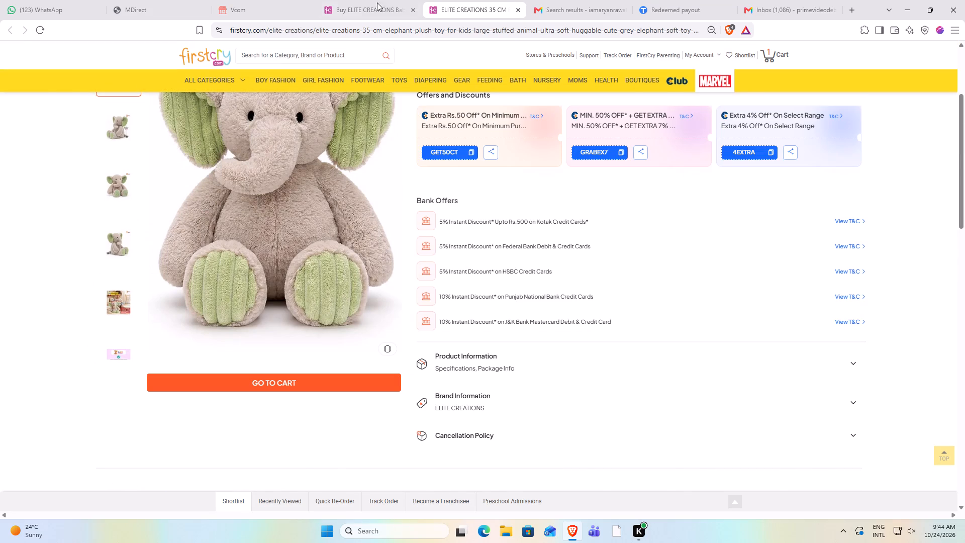
Return to the ELITE CREATIONS listing and open the blue 40 cm Dolphin Cute Plush Toy's product page.
click(368, 3)
scroll(596, 290, down, 1)
scroll(589, 285, up, 8)
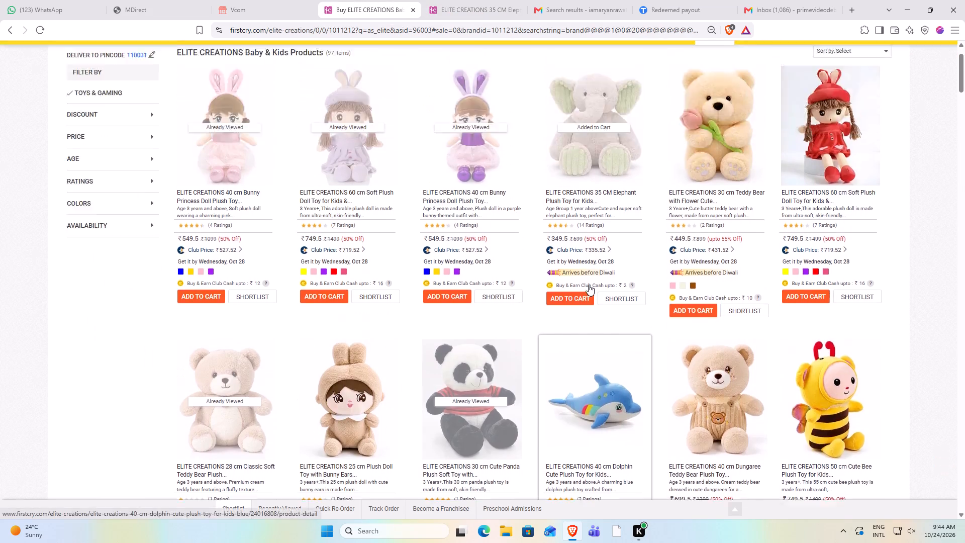
scroll(575, 268, down, 10)
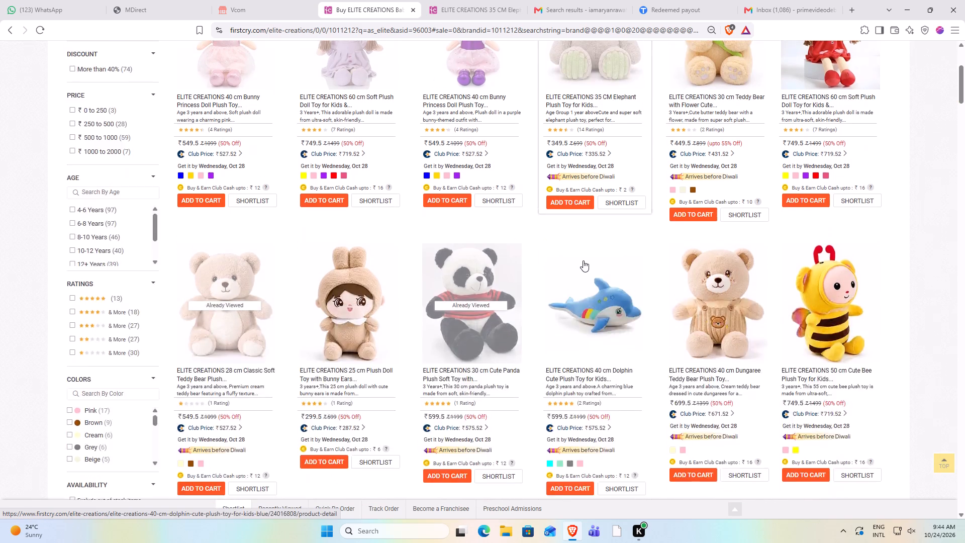
scroll(583, 260, down, 7)
scroll(593, 252, up, 18)
scroll(896, 253, down, 15)
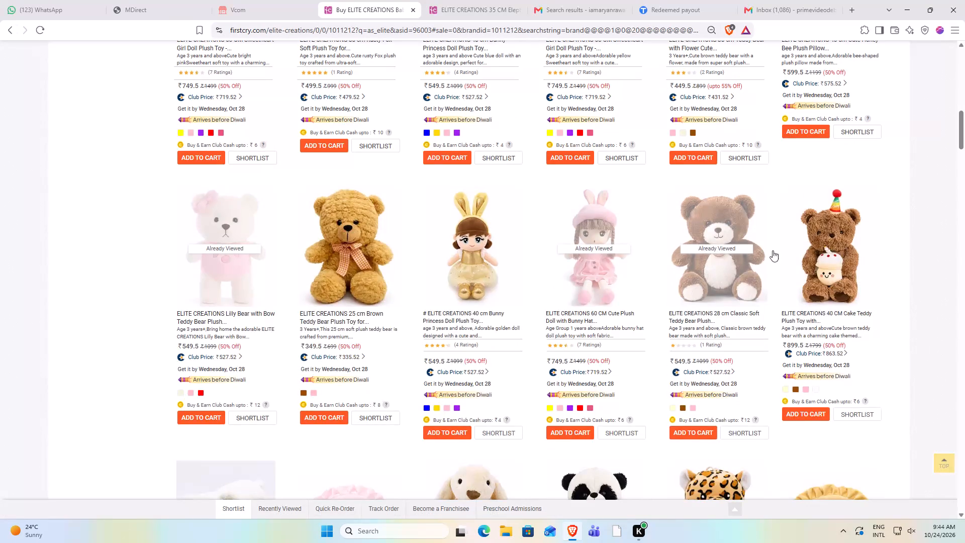
scroll(666, 235, up, 8)
scroll(665, 235, down, 7)
scroll(665, 235, up, 8)
click(584, 192)
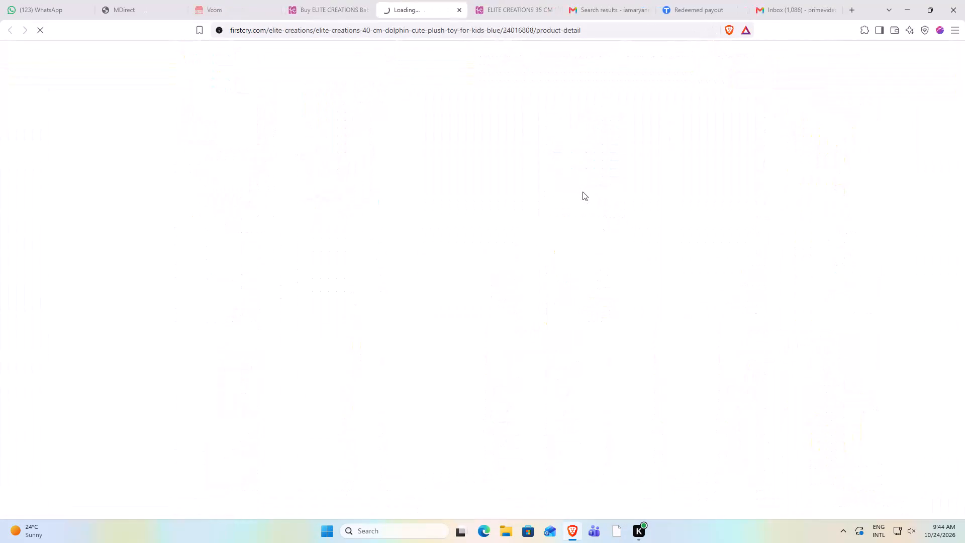
View the dolphin plush toy's green, gray and blue colour variants and look over its product page.
click(466, 223)
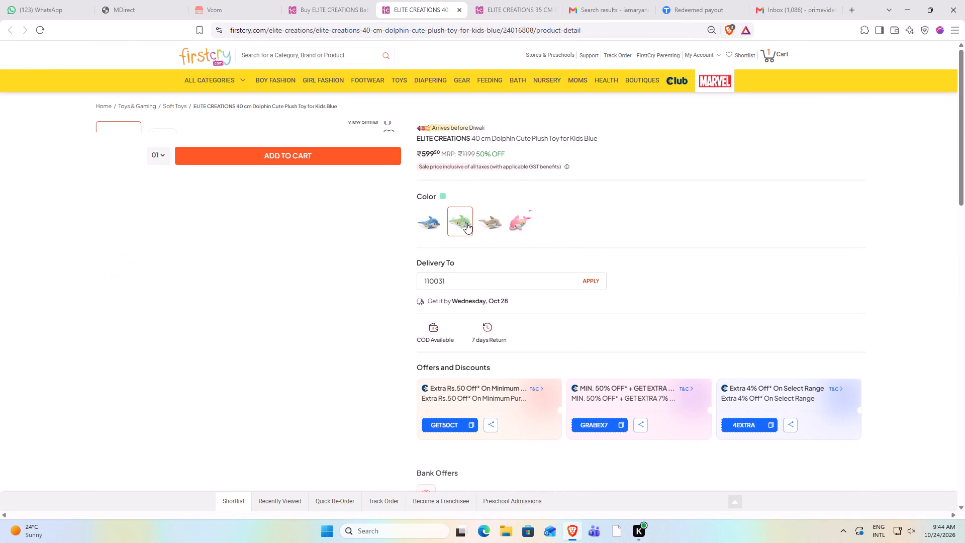
click(501, 218)
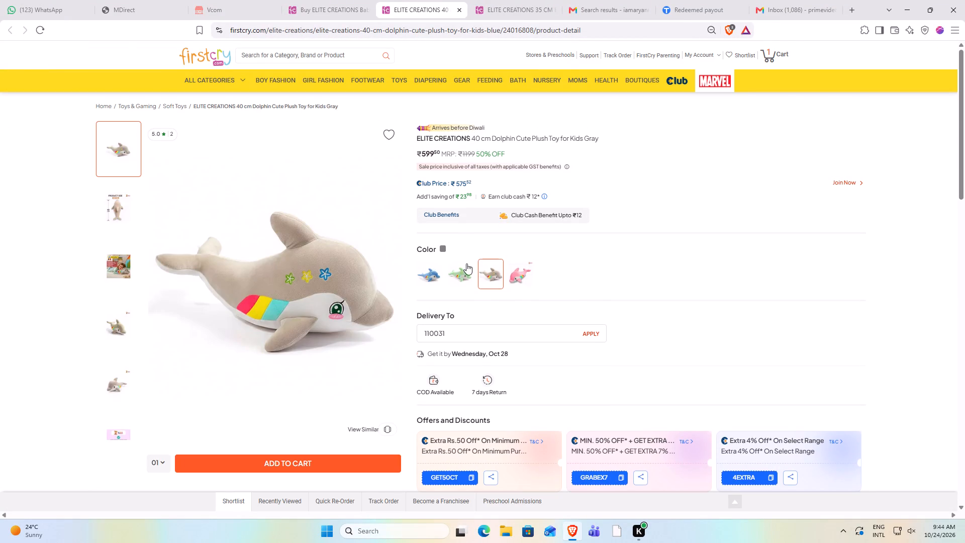
click(466, 270)
click(428, 266)
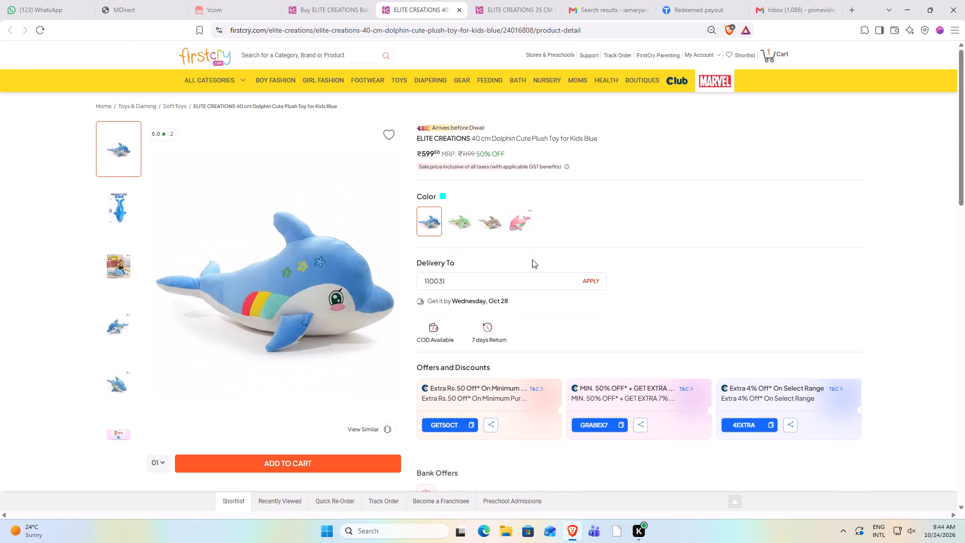
scroll(589, 266, down, 10)
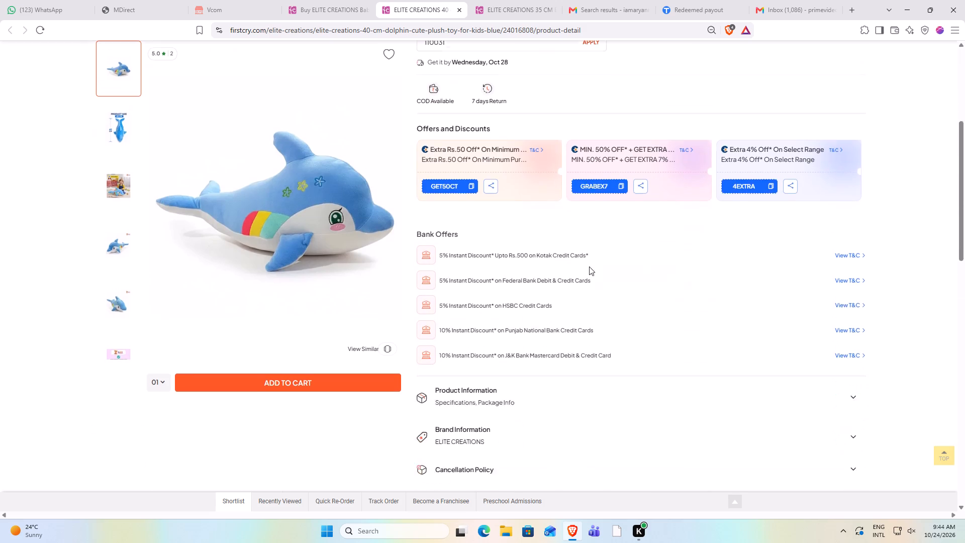
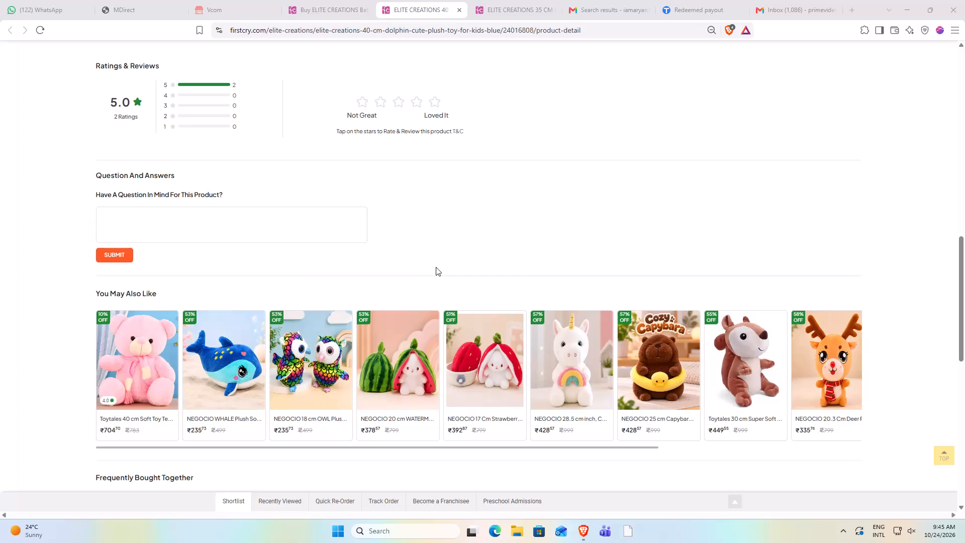
Look over the recommended and frequently bought together products on the dolphin plush toy's page, going back up to its top.
scroll(481, 274, down, 3)
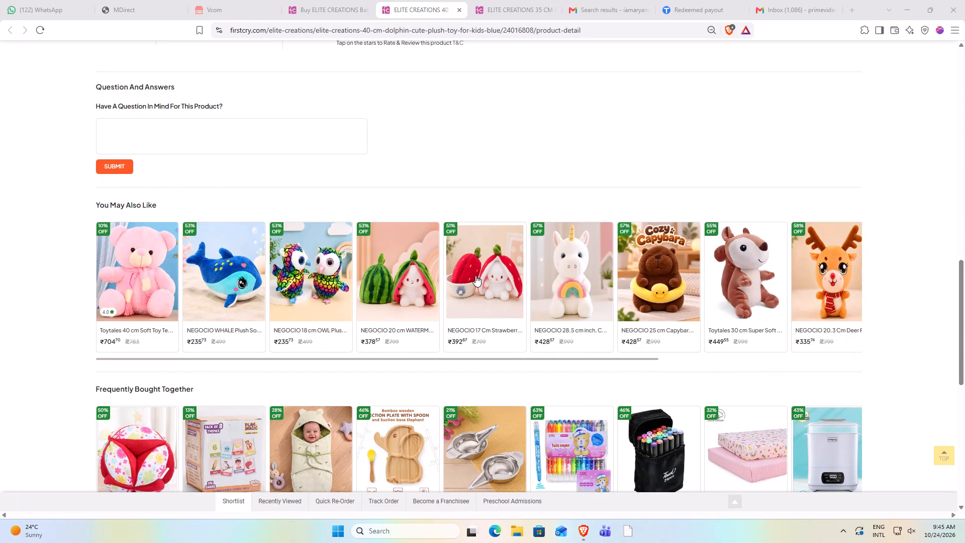
scroll(475, 276, down, 4)
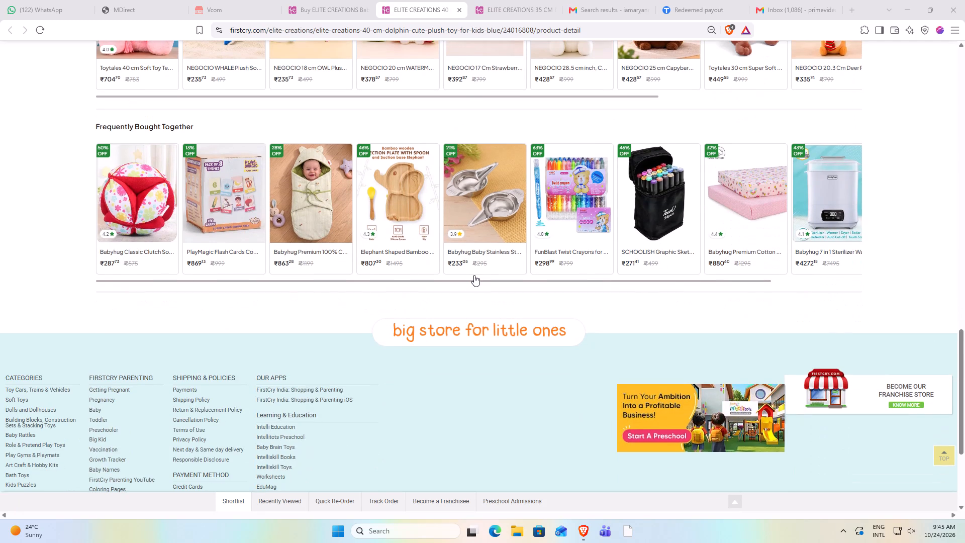
scroll(474, 275, up, 20)
scroll(474, 275, up, 5)
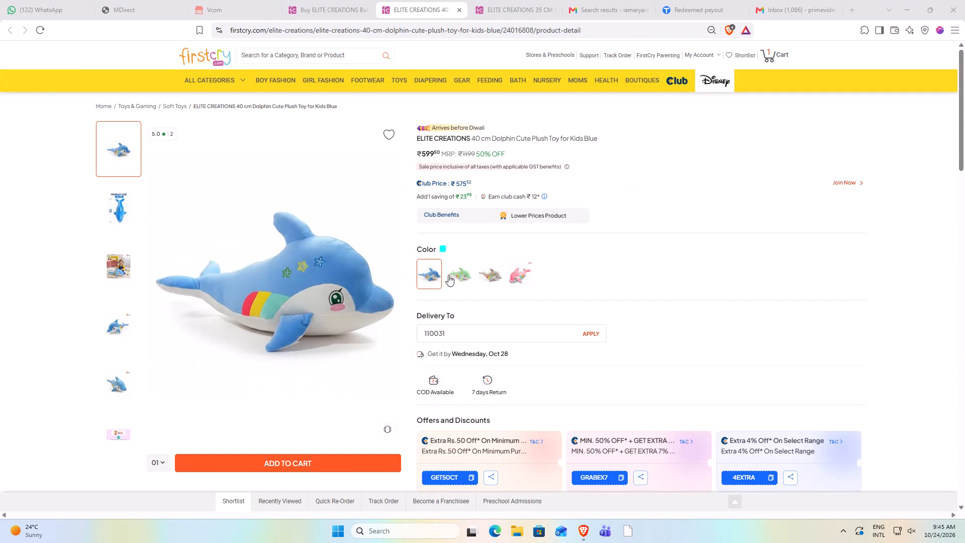
Return to the ELITE CREATIONS listing and open the 35 CM Plush Flower Pot with Purple Daisy Flowers product page.
click(331, 4)
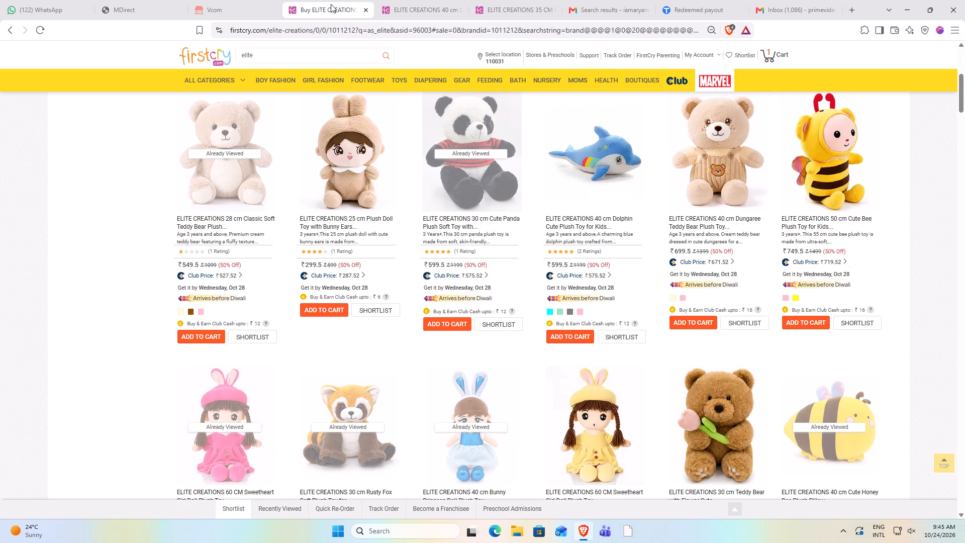
scroll(337, 227, up, 9)
scroll(415, 164, down, 4)
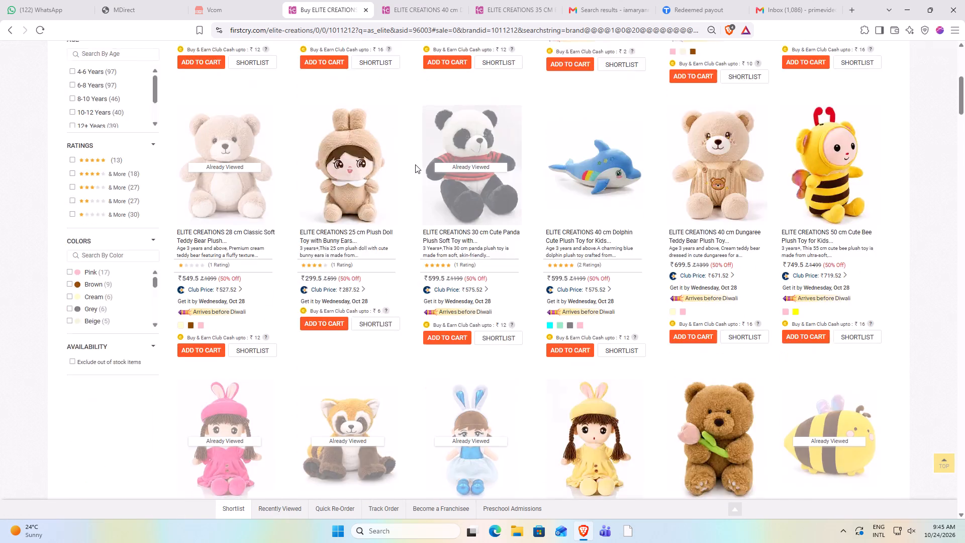
scroll(415, 164, down, 20)
scroll(415, 164, down, 16)
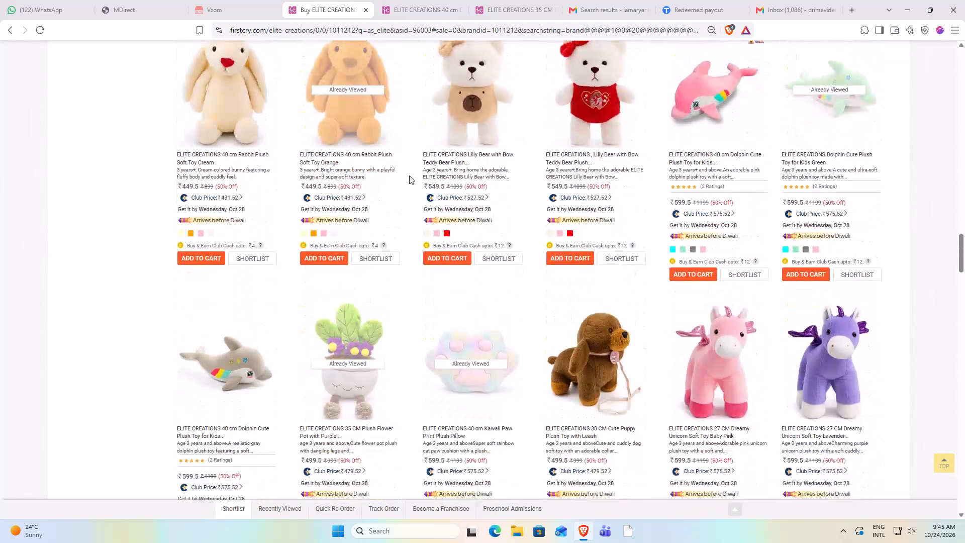
scroll(409, 175, down, 16)
scroll(409, 175, up, 8)
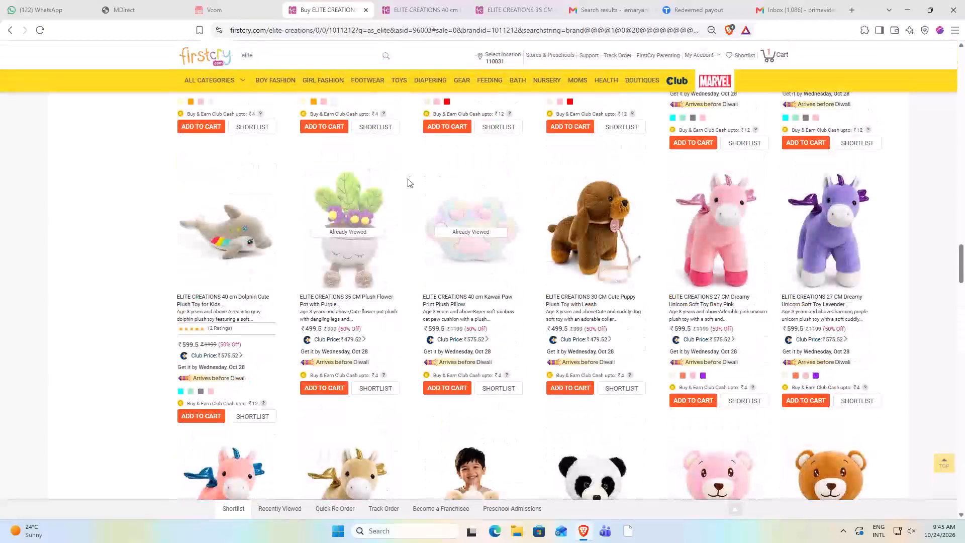
click(357, 212)
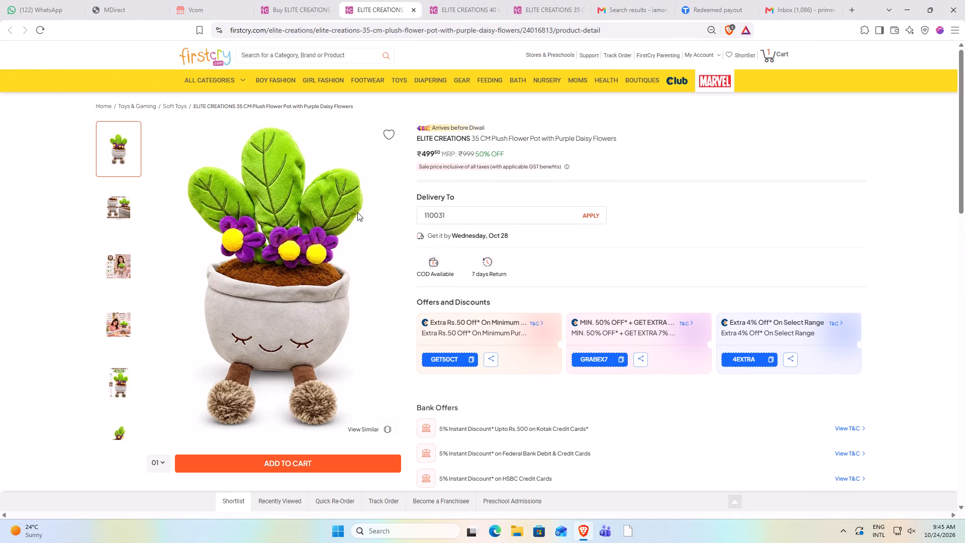
View the flower pot's study-desk lifestyle image and its 35 CM feature image in the product gallery.
click(120, 317)
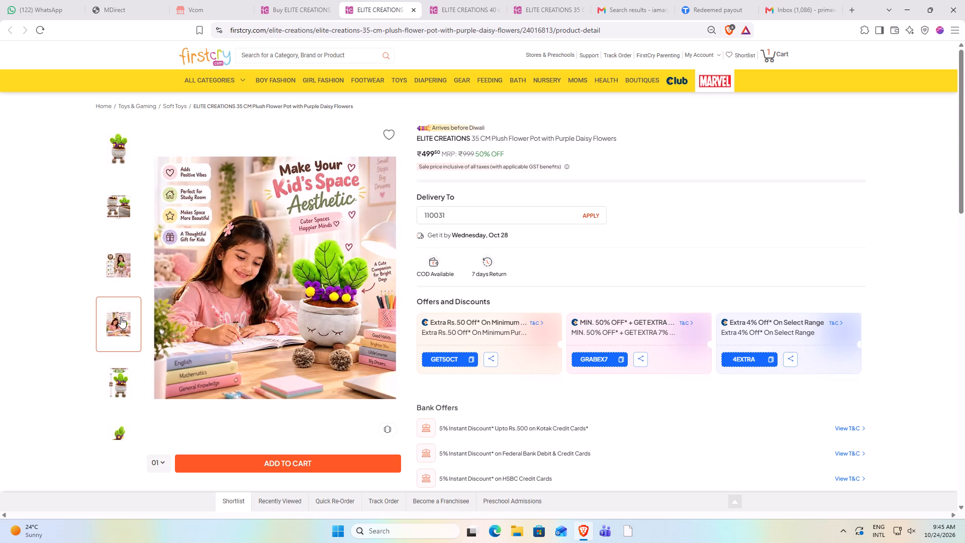
click(125, 270)
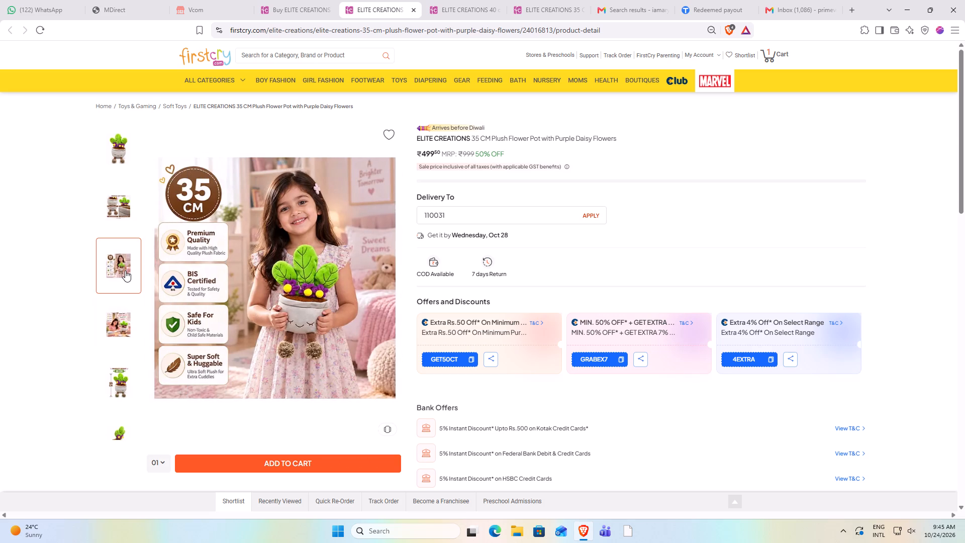
click(118, 317)
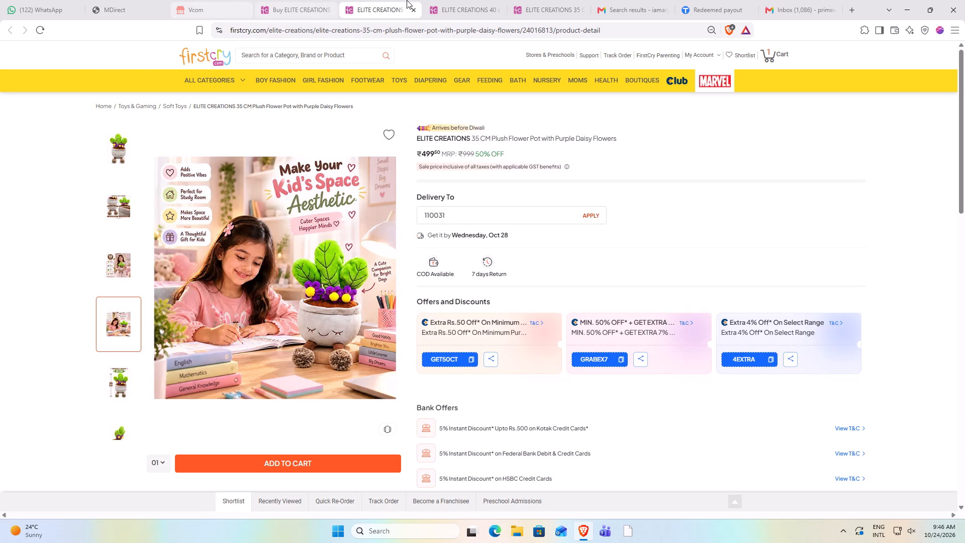
Switch to Vcom and examine the zero-stock products at the start of the live product list.
click(225, 0)
scroll(145, 208, up, 4)
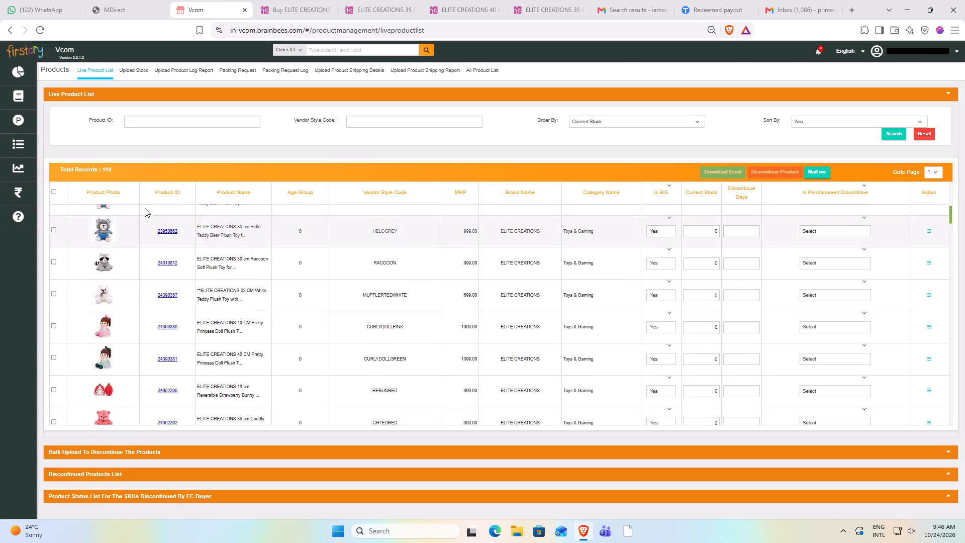
scroll(145, 208, up, 17)
scroll(152, 251, up, 7)
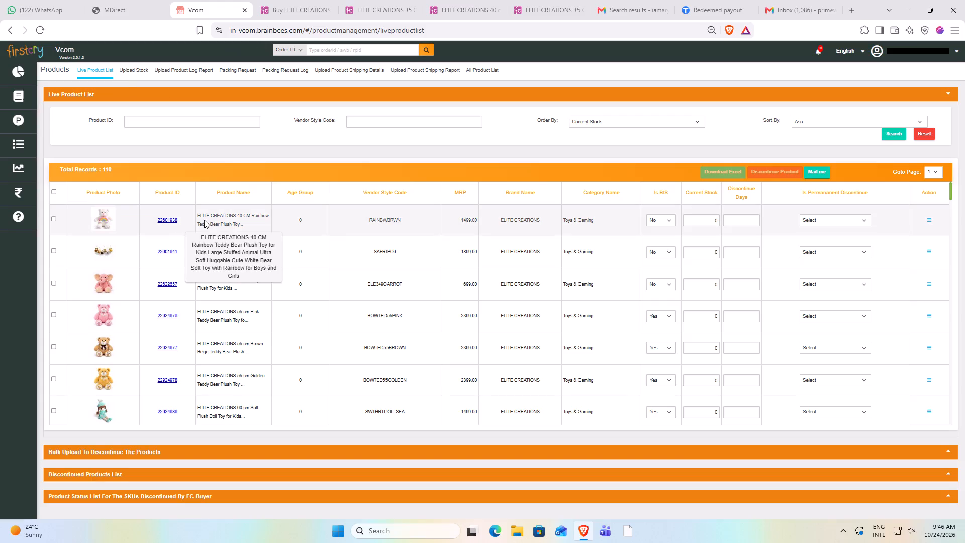
scroll(267, 292, down, 9)
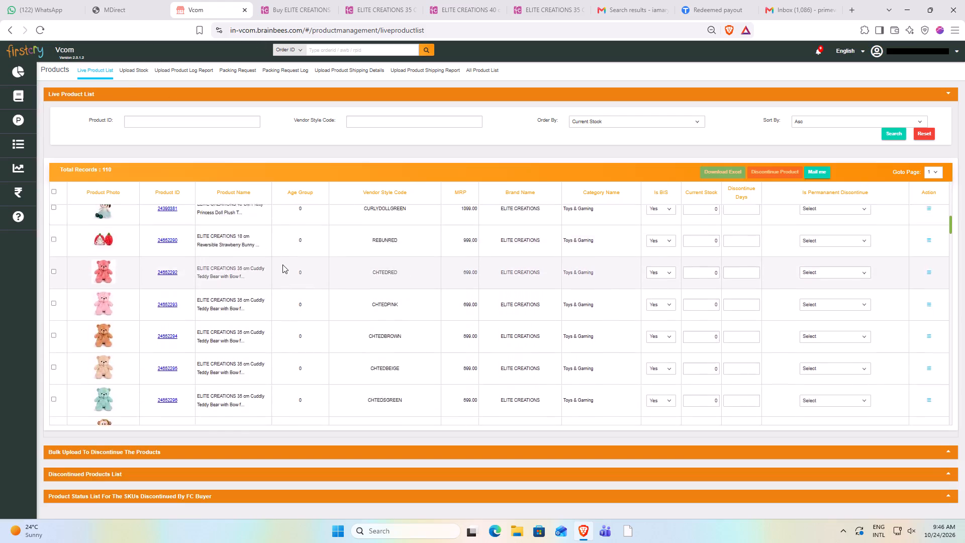
scroll(282, 264, down, 5)
scroll(287, 258, up, 13)
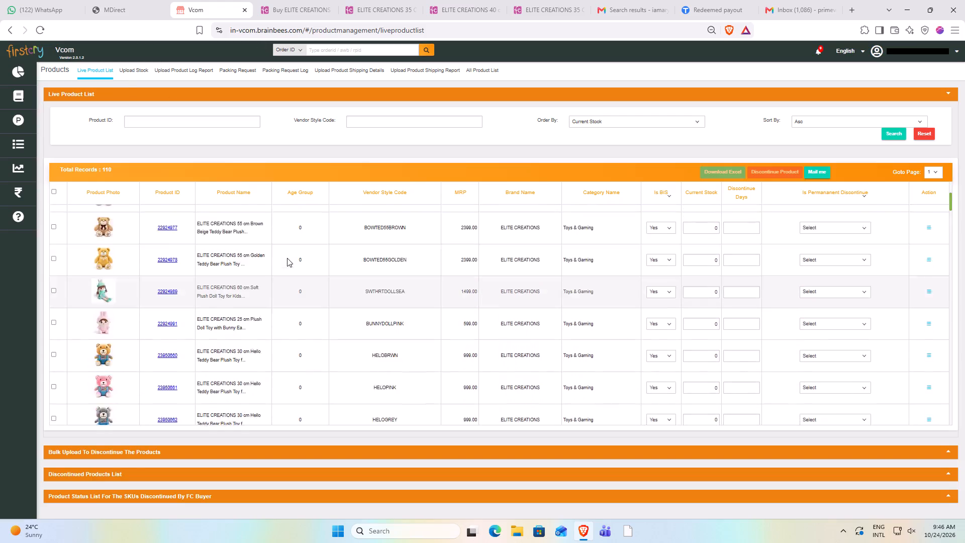
scroll(287, 258, up, 12)
scroll(288, 257, down, 6)
scroll(289, 257, up, 12)
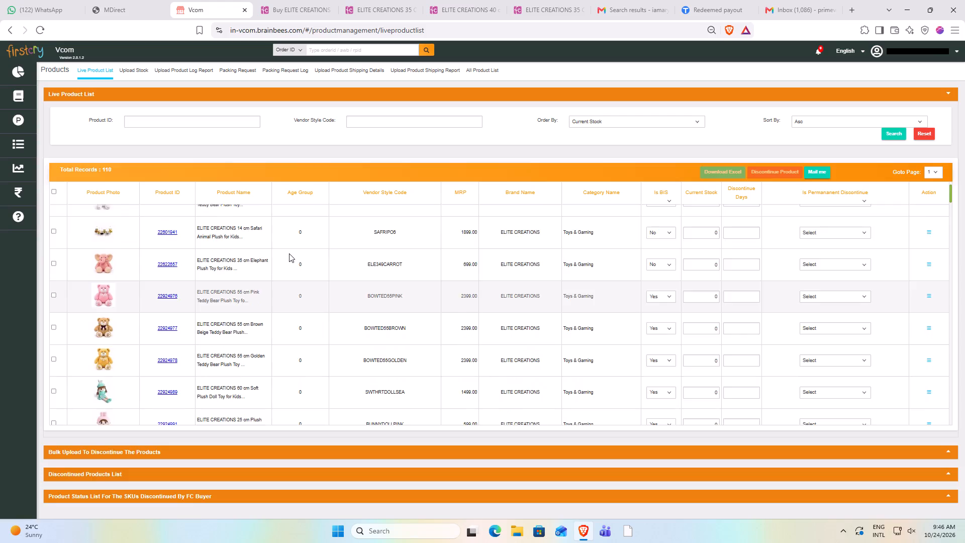
Open the FirstCry product page of the 18 cm Reversible Strawberry Bunny from the live product list.
scroll(289, 253, down, 6)
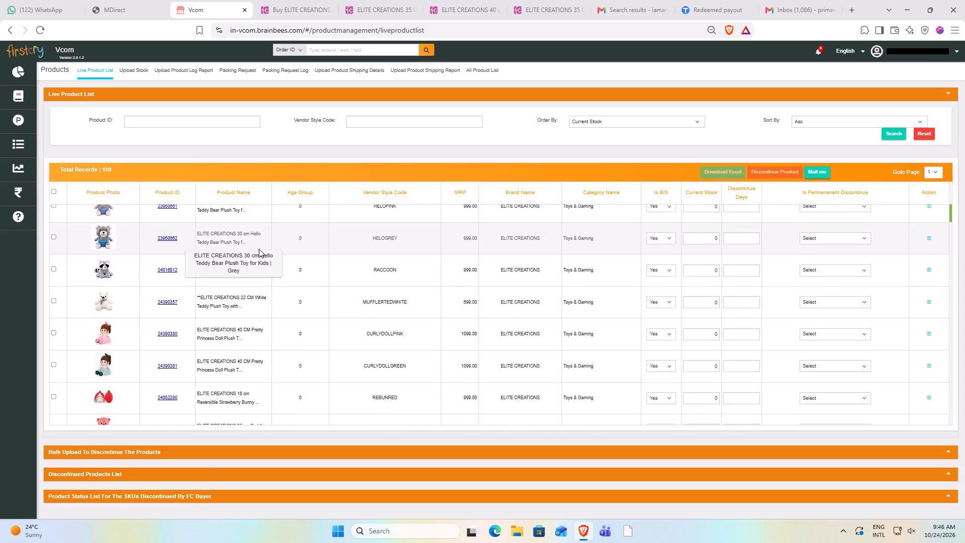
scroll(165, 298, down, 1)
click(165, 350)
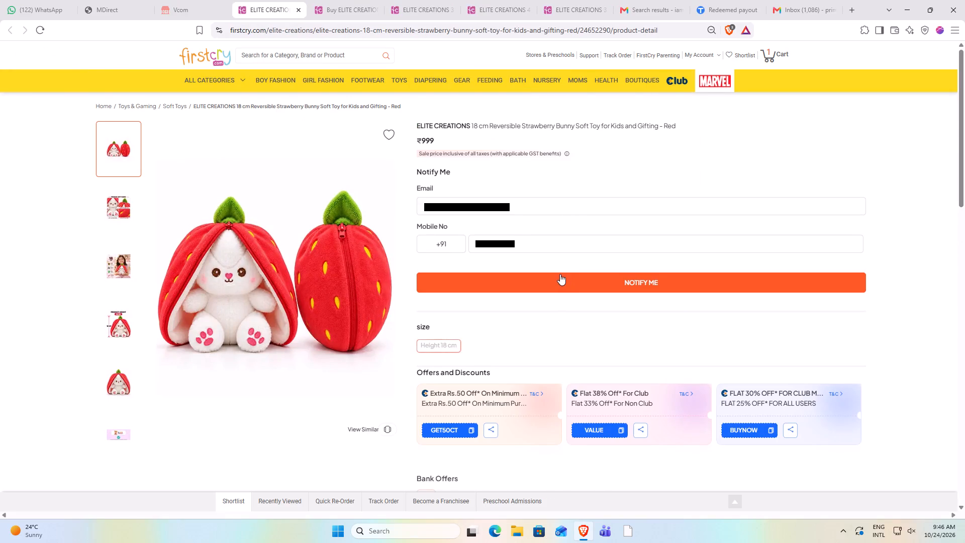
Return to the Vcom live product list and check the remaining zero-stock products below the strawberry bunny.
click(163, 0)
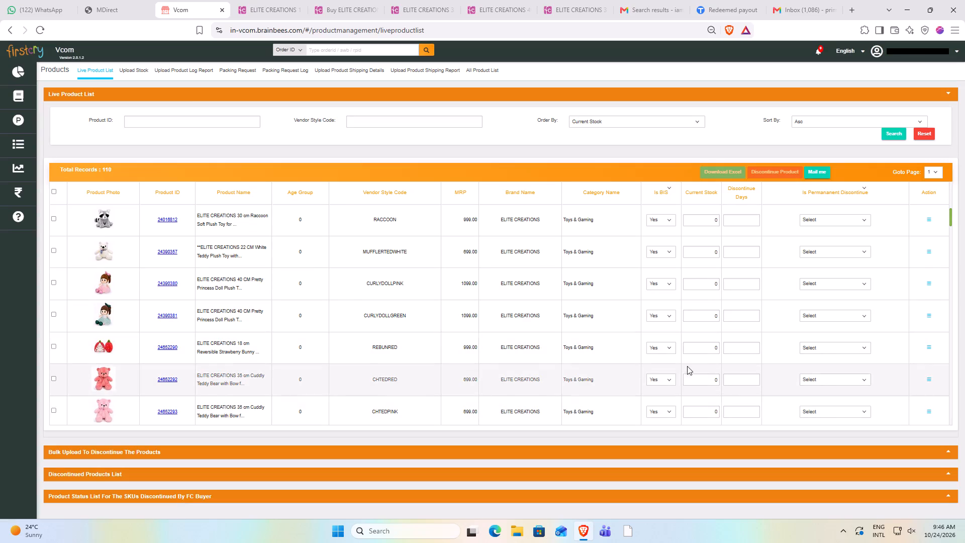
scroll(734, 352, down, 2)
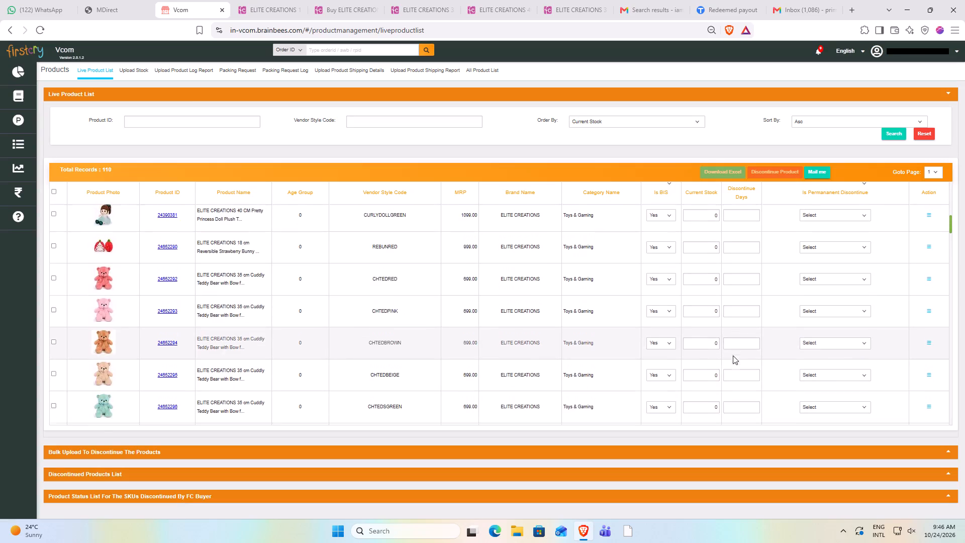
scroll(733, 355, down, 12)
scroll(733, 356, up, 7)
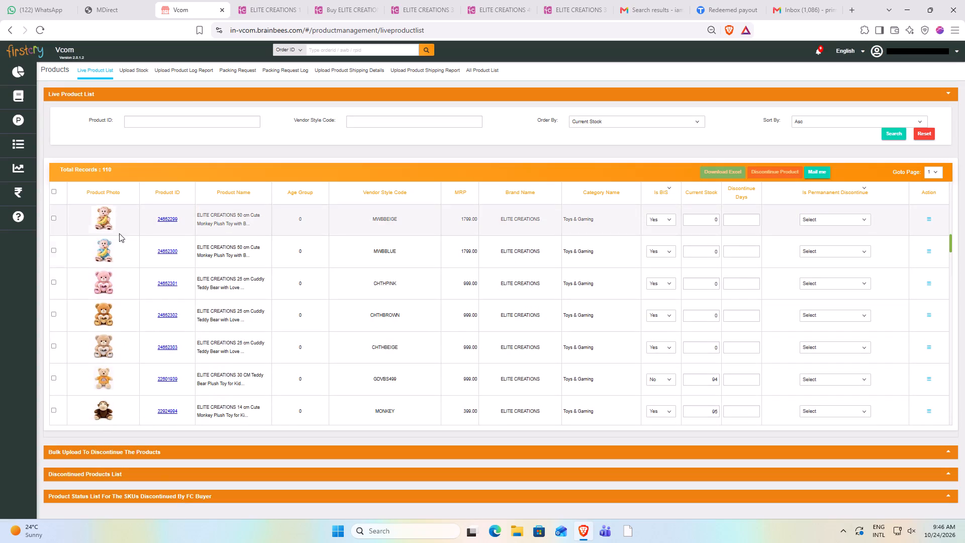
Reload the Vcom live product list and review the products' current stock down to the end of the list.
click(41, 25)
scroll(329, 276, down, 3)
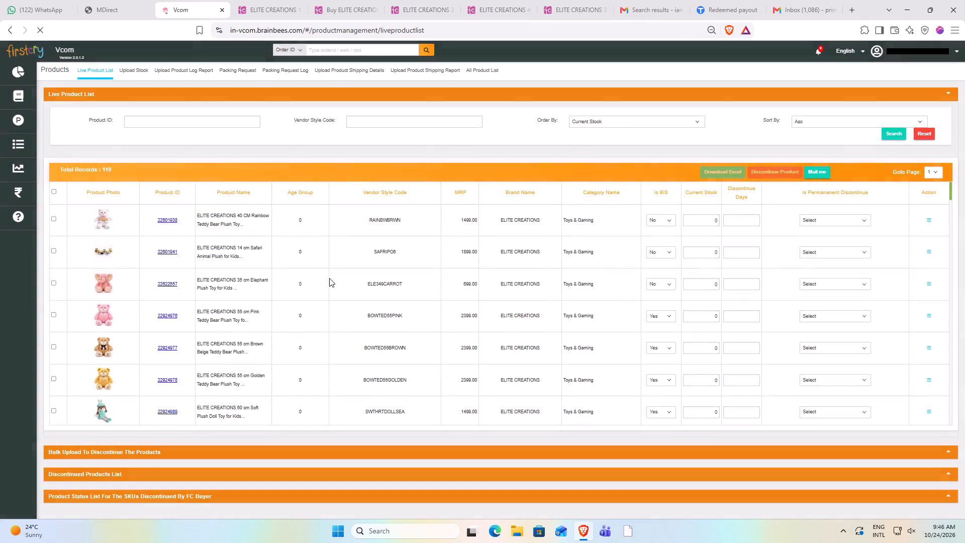
scroll(329, 278, down, 12)
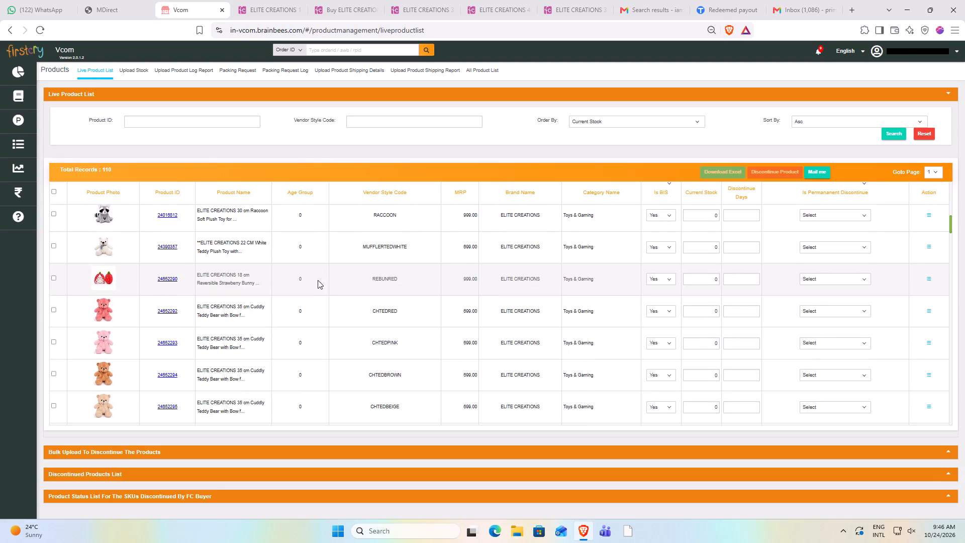
scroll(558, 320, down, 16)
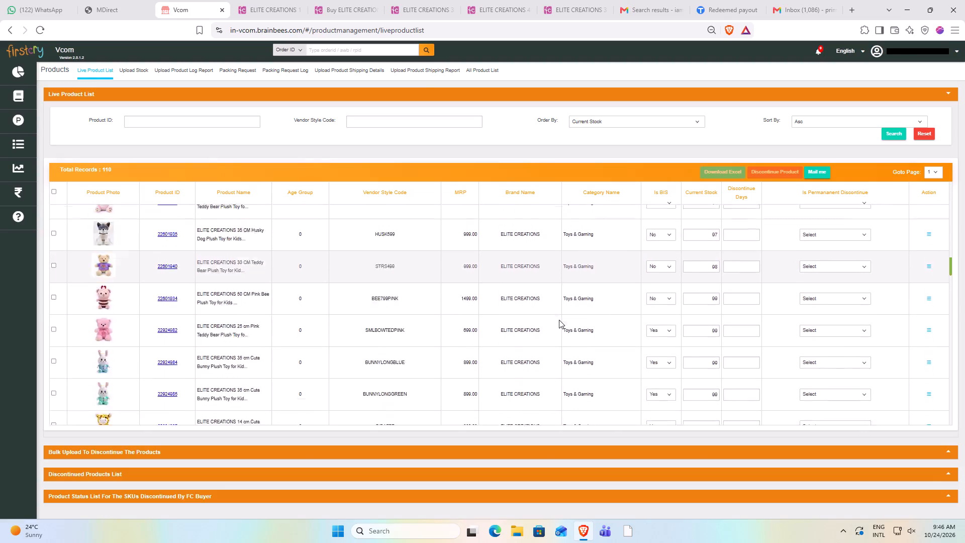
scroll(559, 320, down, 20)
scroll(559, 320, down, 20)
scroll(559, 320, down, 7)
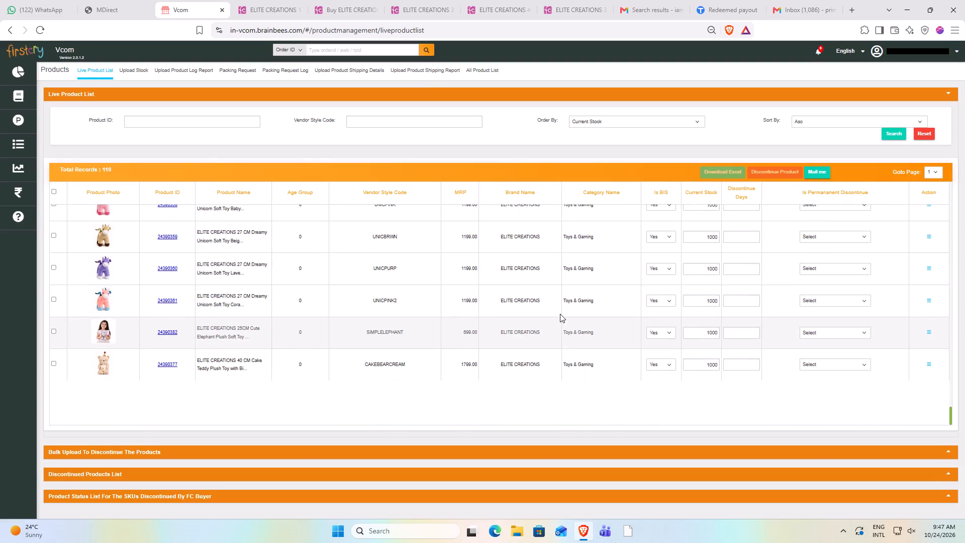
scroll(560, 309, down, 11)
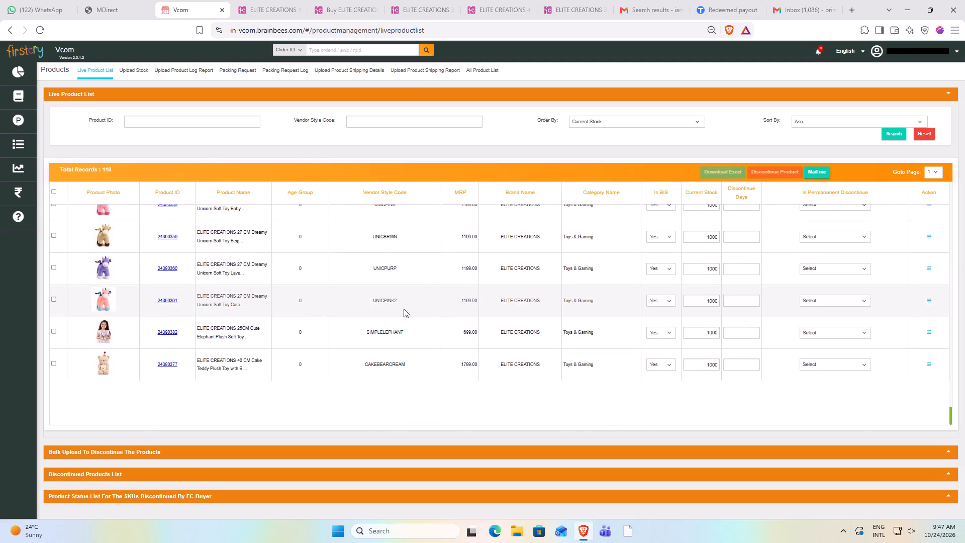
Review the current stock of the highest-stock products, working back up from the end of the live product list.
scroll(282, 299, up, 2)
scroll(280, 298, down, 3)
scroll(282, 297, up, 8)
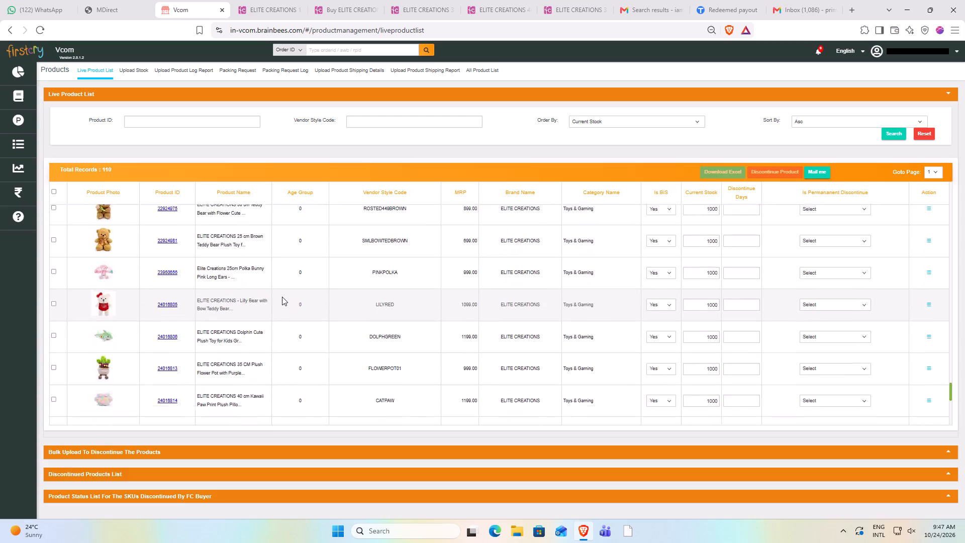
scroll(282, 297, up, 2)
scroll(282, 297, down, 19)
scroll(284, 293, up, 4)
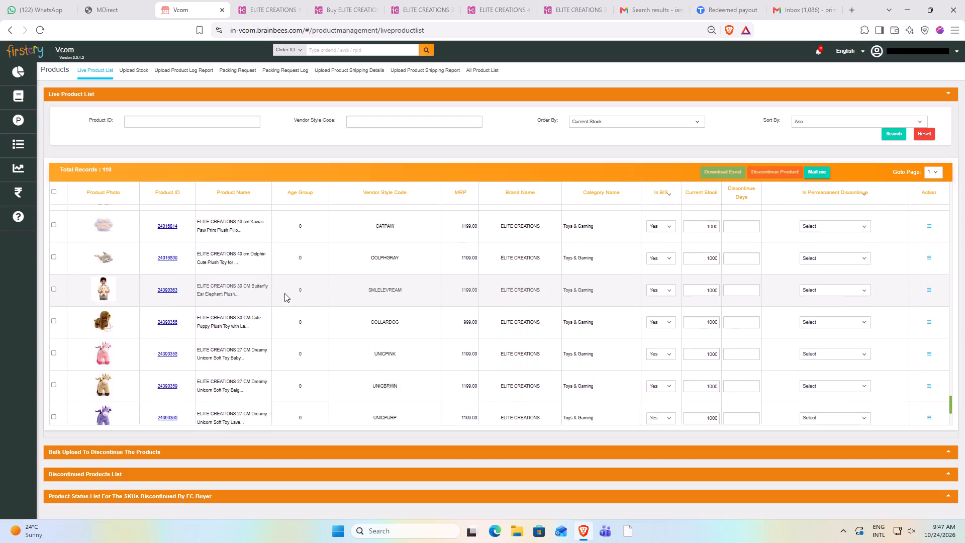
scroll(284, 293, up, 11)
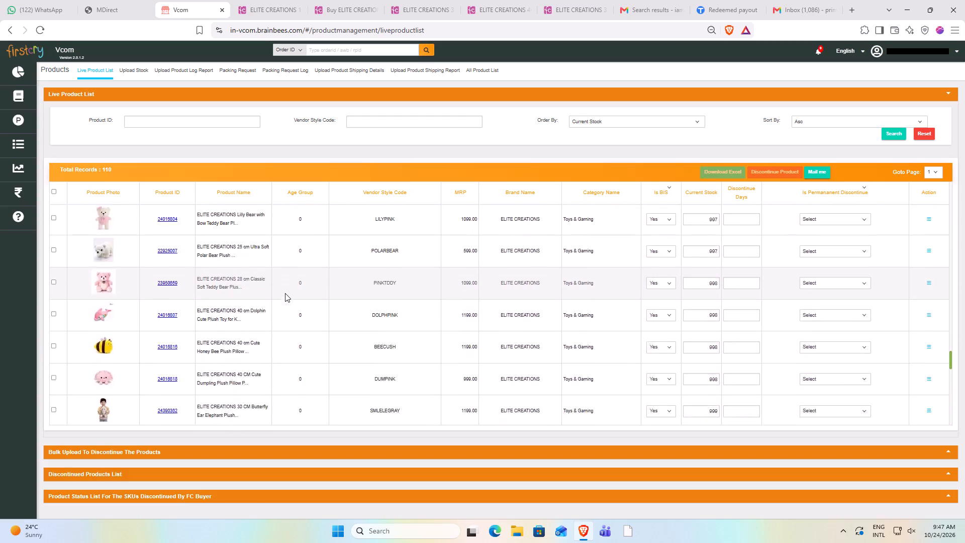
Open the FirstCry product page of the 40 cm orange rabbit plush toy (ORANGEBN) from the live product list.
scroll(285, 293, up, 5)
scroll(285, 292, down, 2)
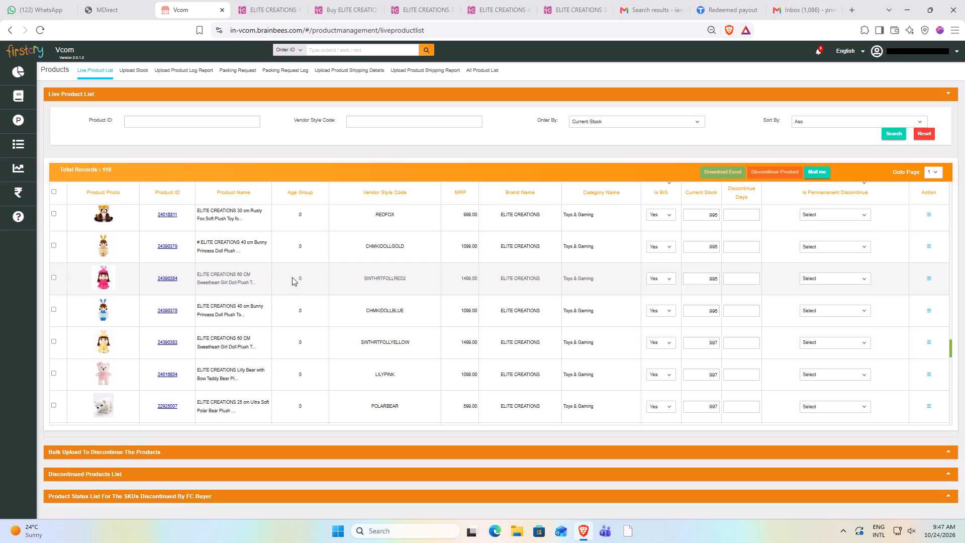
scroll(290, 248, up, 3)
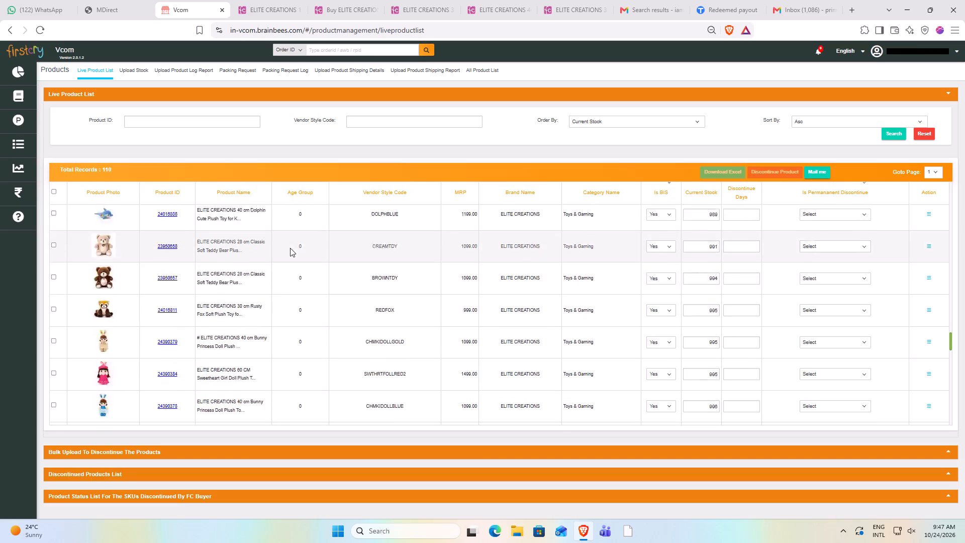
scroll(290, 248, up, 2)
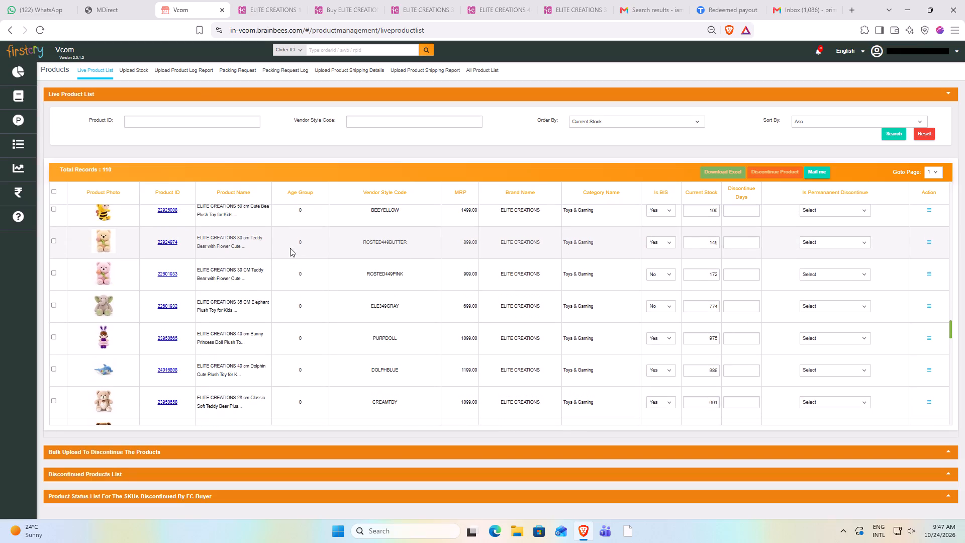
scroll(290, 248, up, 6)
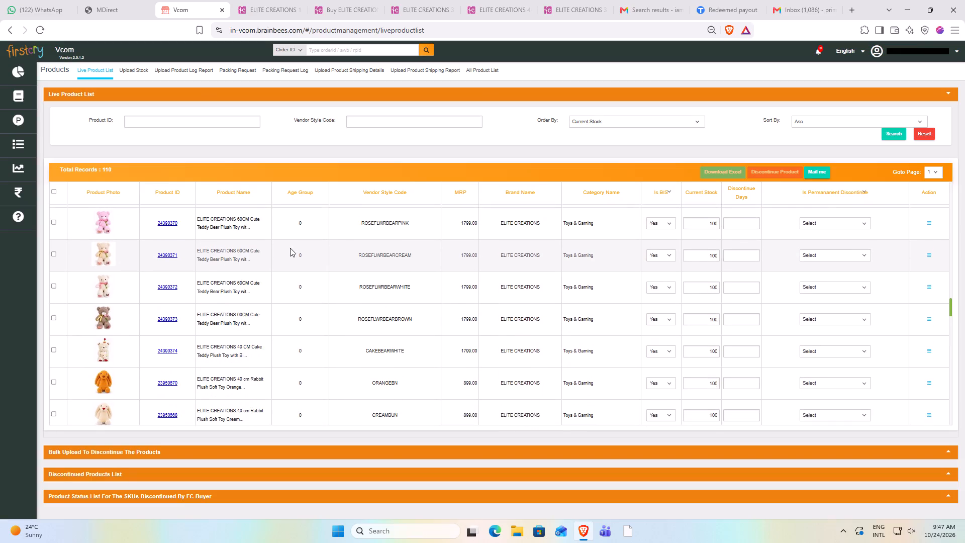
scroll(290, 248, down, 1)
click(173, 334)
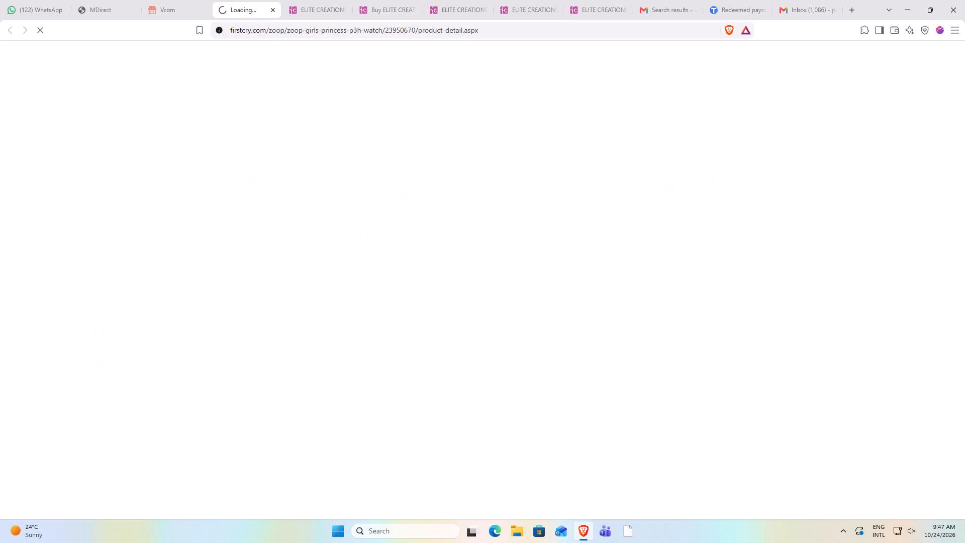
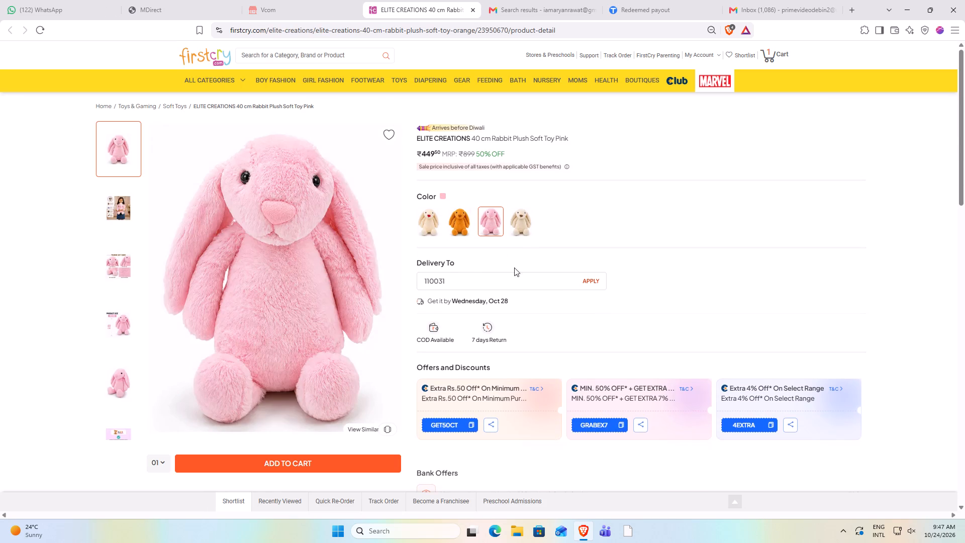
Examine the off-white and orange variants of the 40 cm Rabbit Plush, including the orange variant's gallery images and page details.
click(520, 235)
click(520, 268)
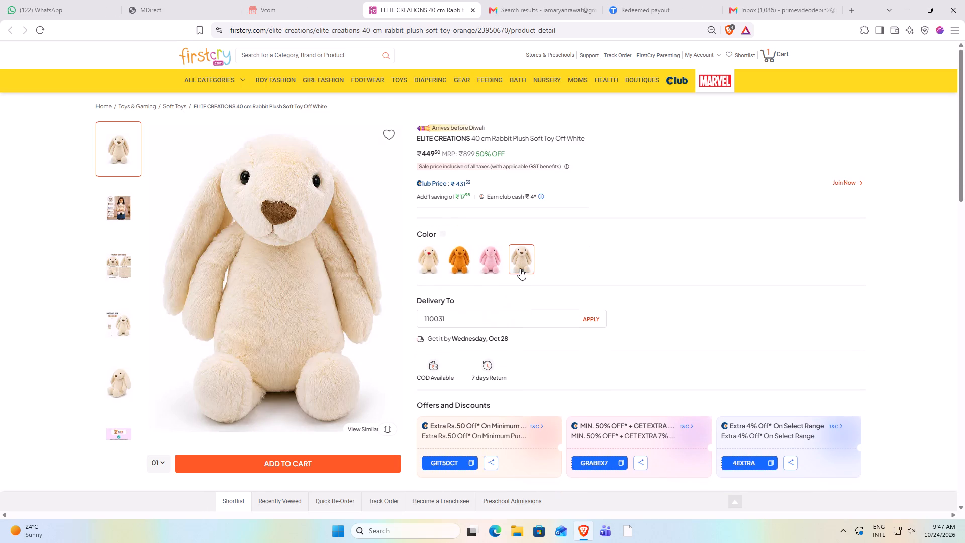
click(457, 275)
click(124, 207)
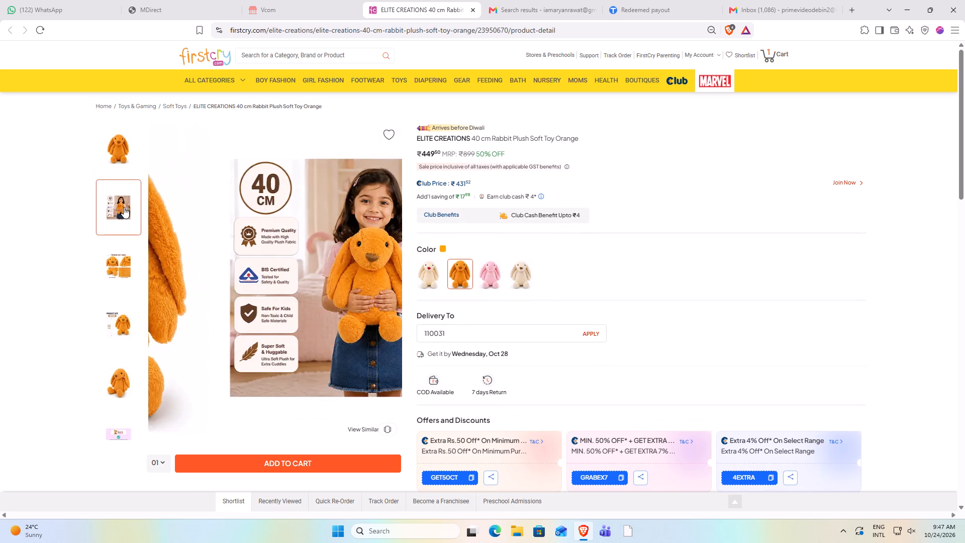
click(117, 263)
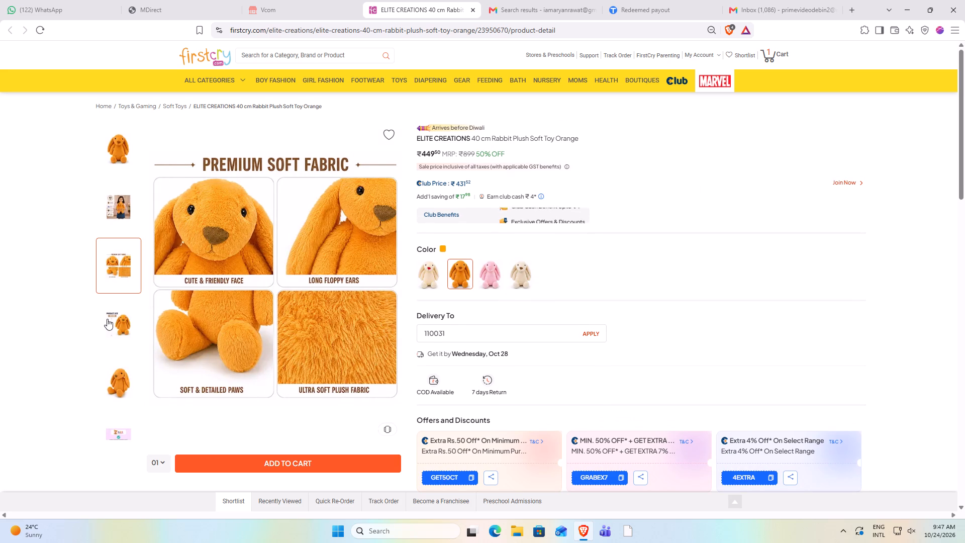
click(107, 319)
click(110, 399)
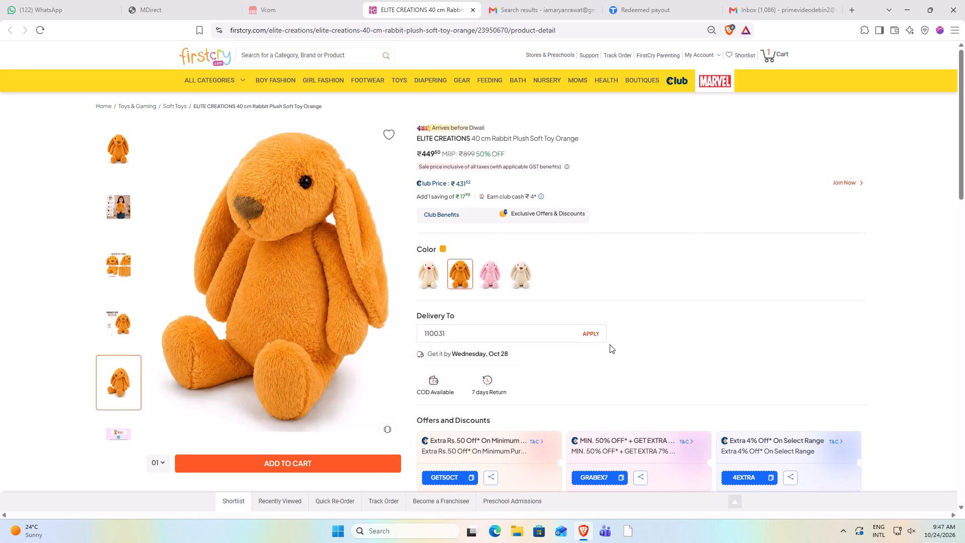
scroll(610, 344, down, 15)
scroll(613, 331, up, 6)
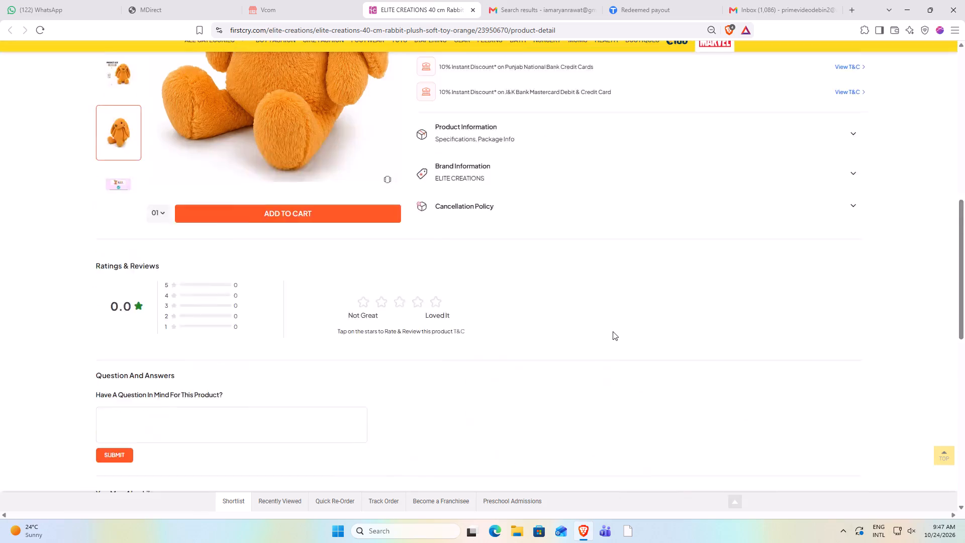
scroll(613, 331, up, 13)
Return to the Vcom live product list.
click(311, 15)
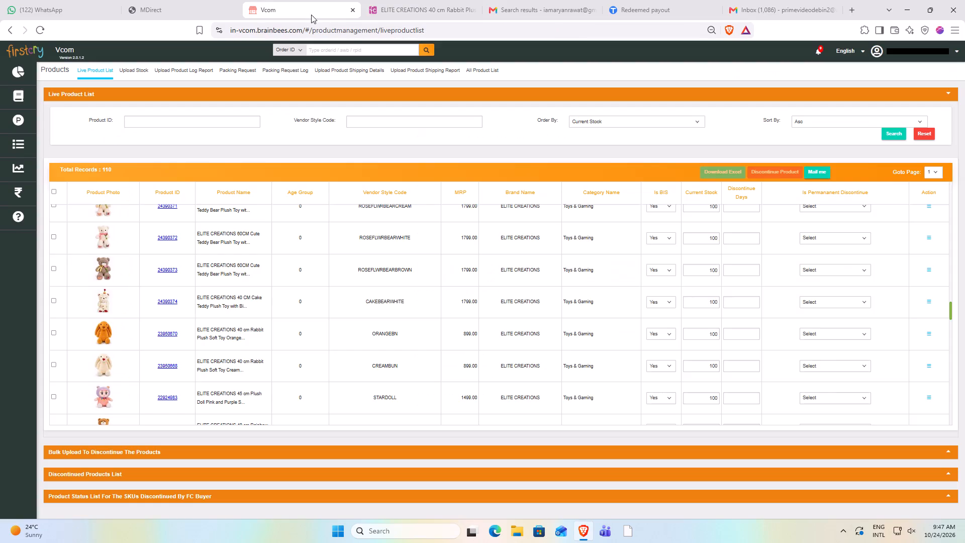
Review current stock in the live product list from its last products back up to the first zero-stock ones.
scroll(344, 316, down, 20)
scroll(344, 316, down, 20)
scroll(344, 316, down, 7)
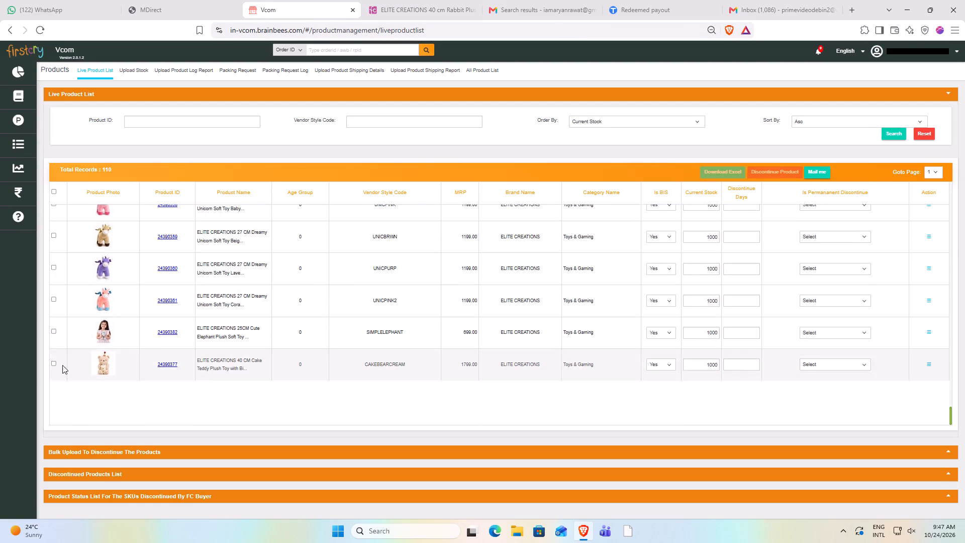
middle_click(127, 396)
middle_click(135, 264)
scroll(135, 264, up, 17)
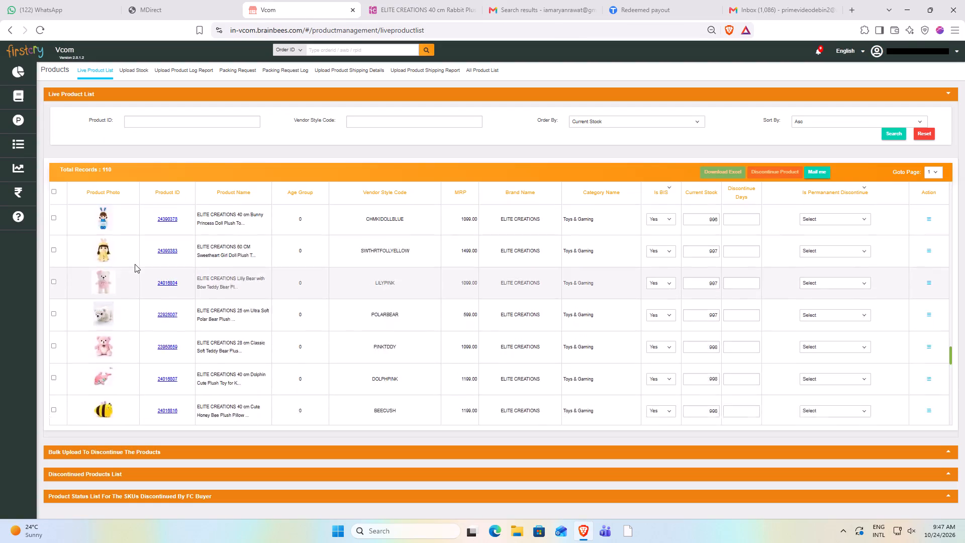
scroll(135, 264, up, 20)
scroll(135, 264, up, 20)
scroll(135, 264, up, 14)
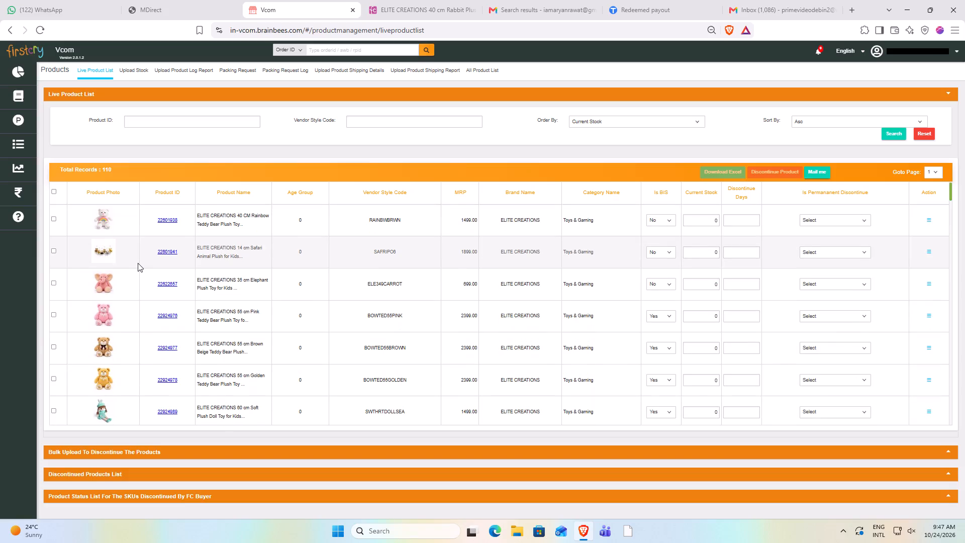
scroll(138, 263, up, 2)
Look through the product section's Upload Stock, Upload Product Log Report, Packing Request and Packing Request Log pages.
click(125, 73)
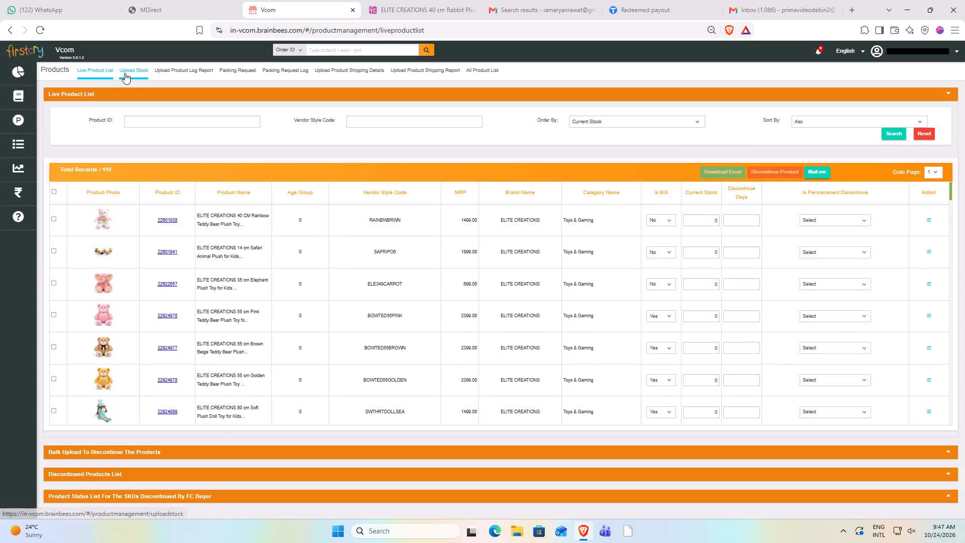
click(524, 291)
click(192, 78)
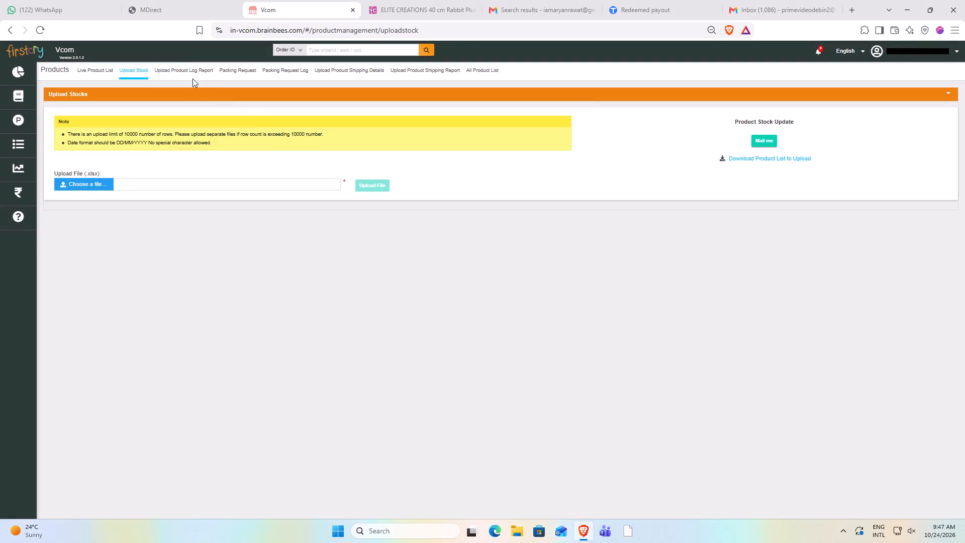
click(191, 69)
click(241, 72)
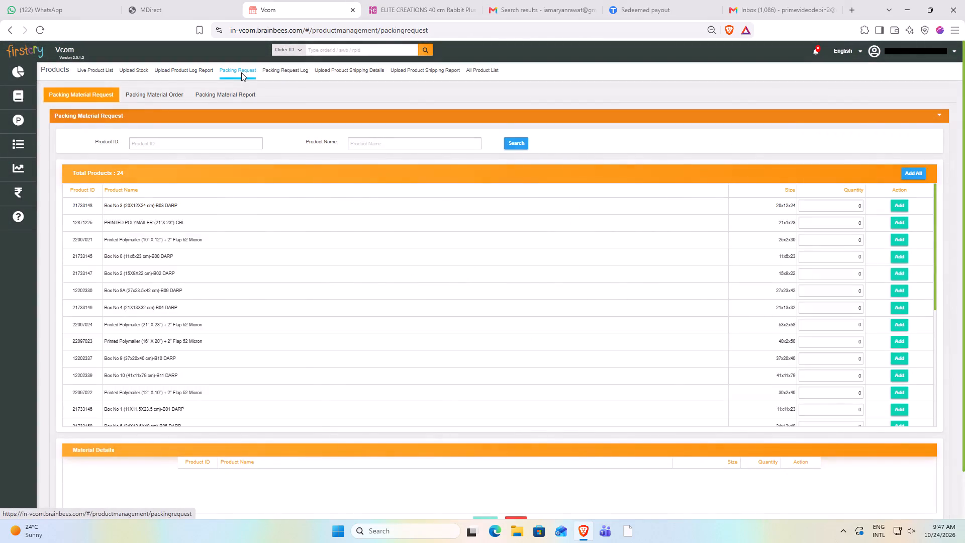
click(278, 70)
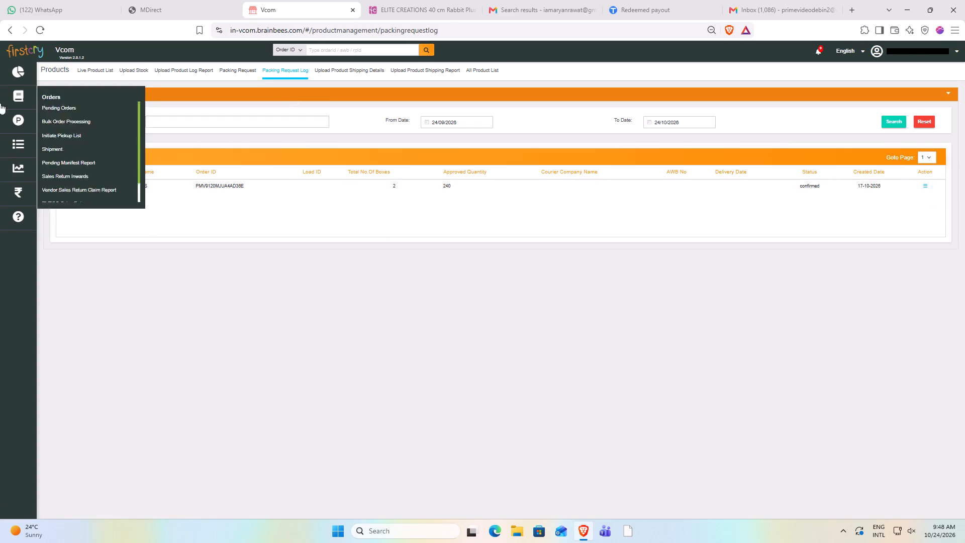
Open the dashboard overview, then its Sales page, and examine the monthwise and daywise sales figures.
click(68, 99)
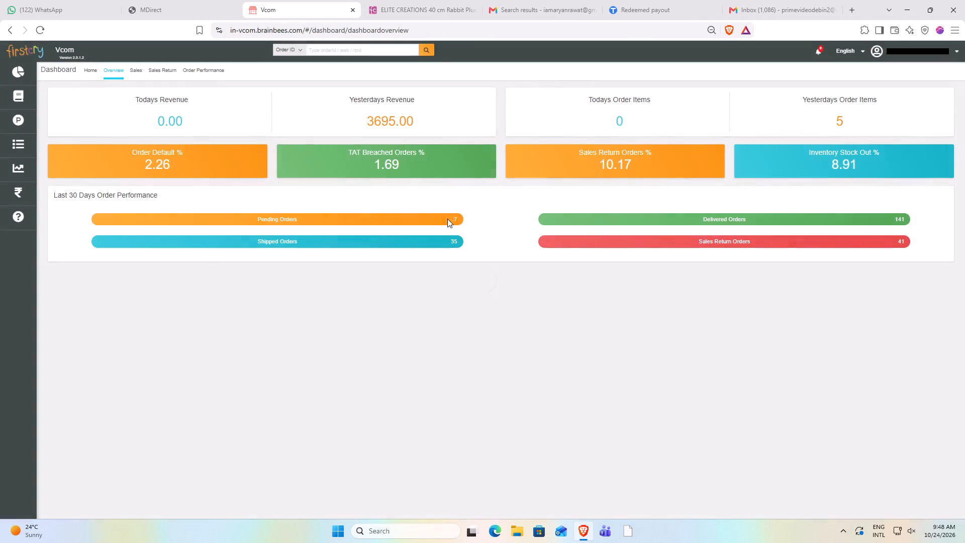
click(137, 72)
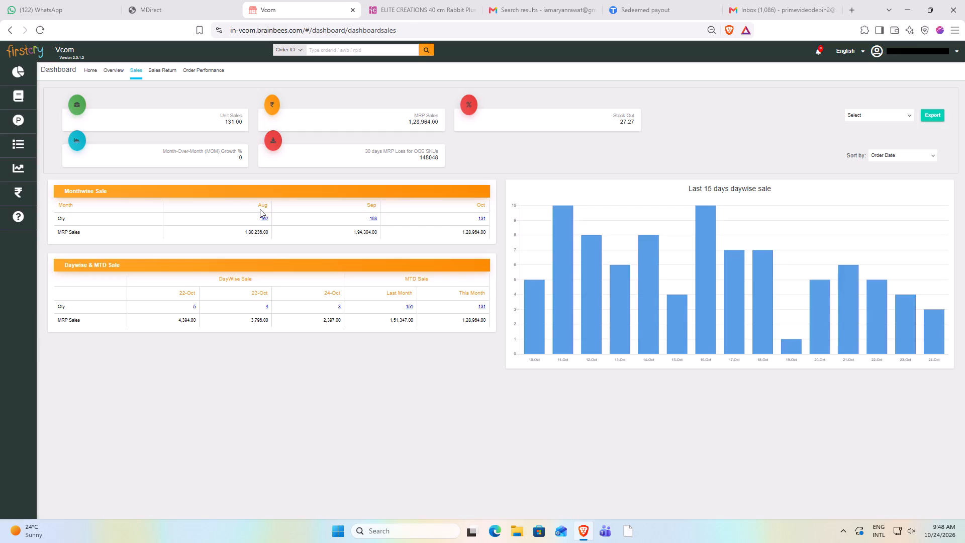
scroll(244, 193, down, 8)
drag(245, 210, 359, 256)
click(293, 248)
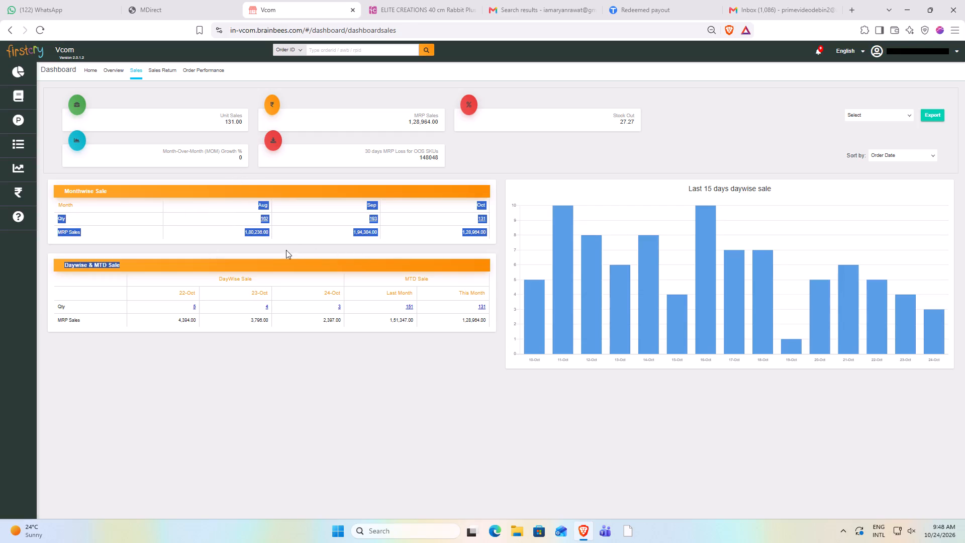
click(298, 245)
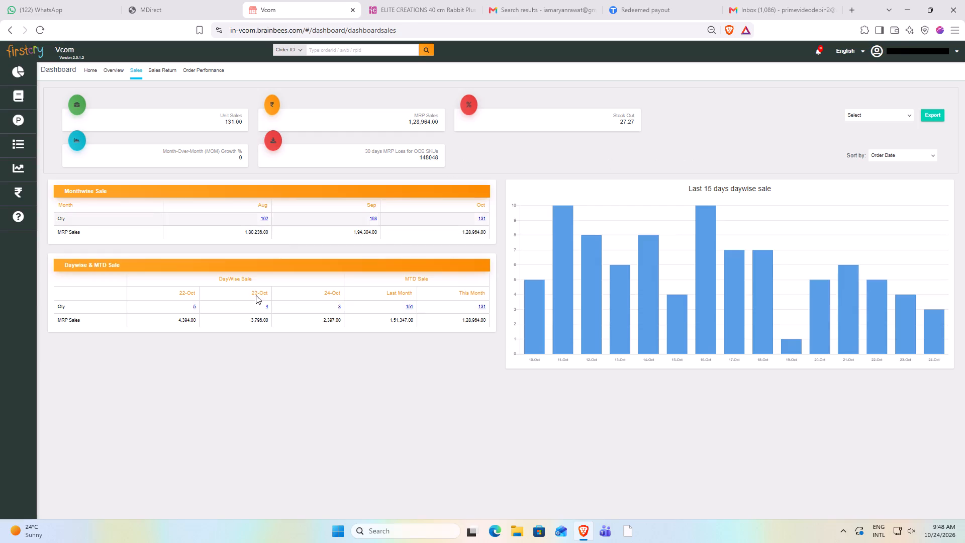
scroll(319, 226, down, 4)
Return to the dashboard overview and open the pending orders from the last 30 days' order performance.
click(121, 71)
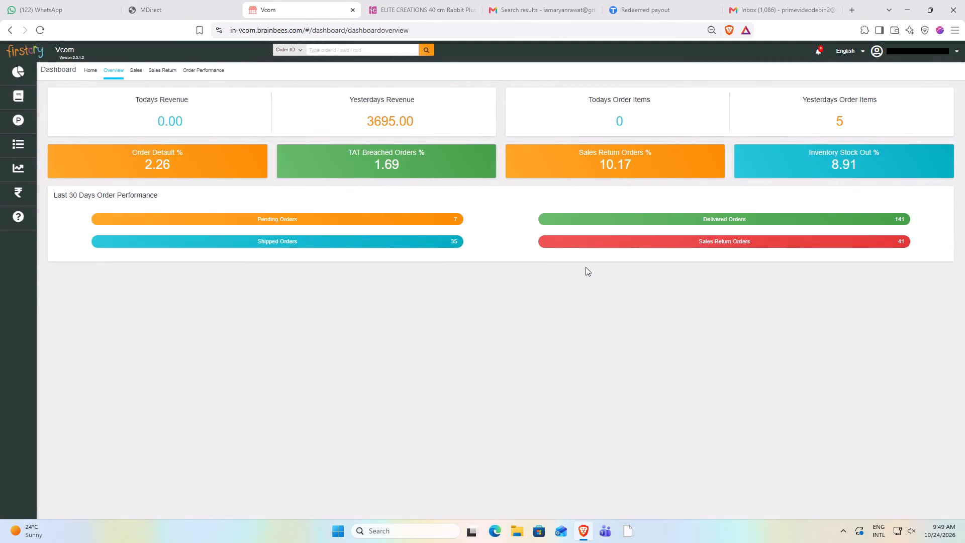
scroll(586, 267, down, 6)
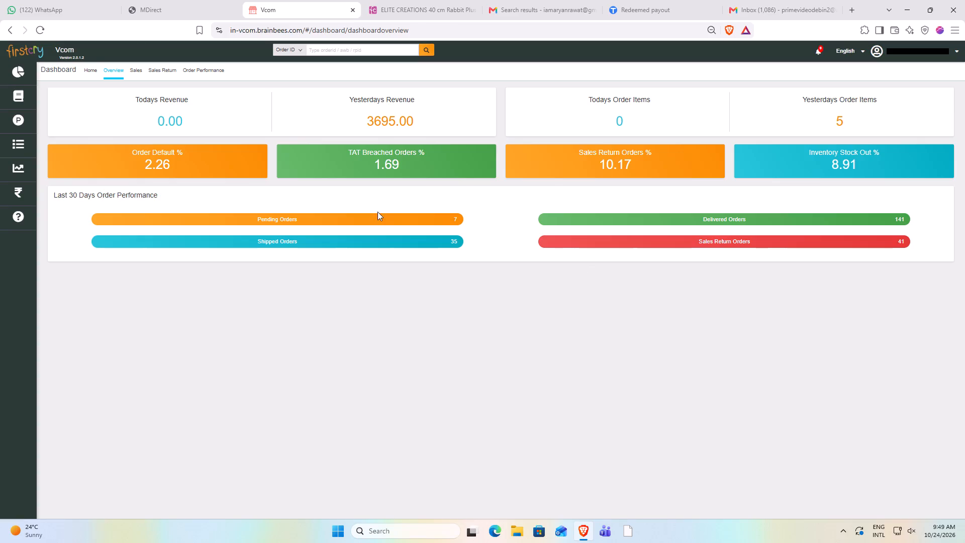
click(385, 215)
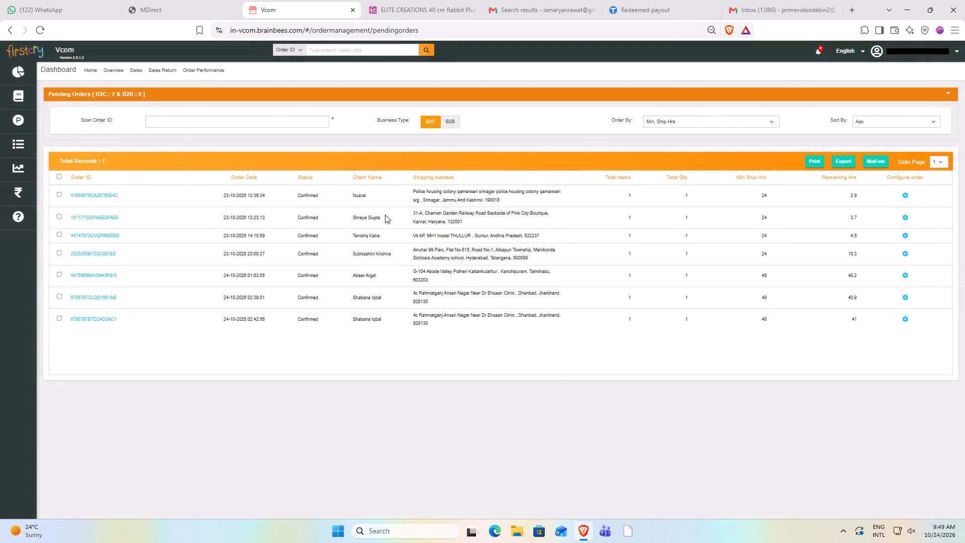